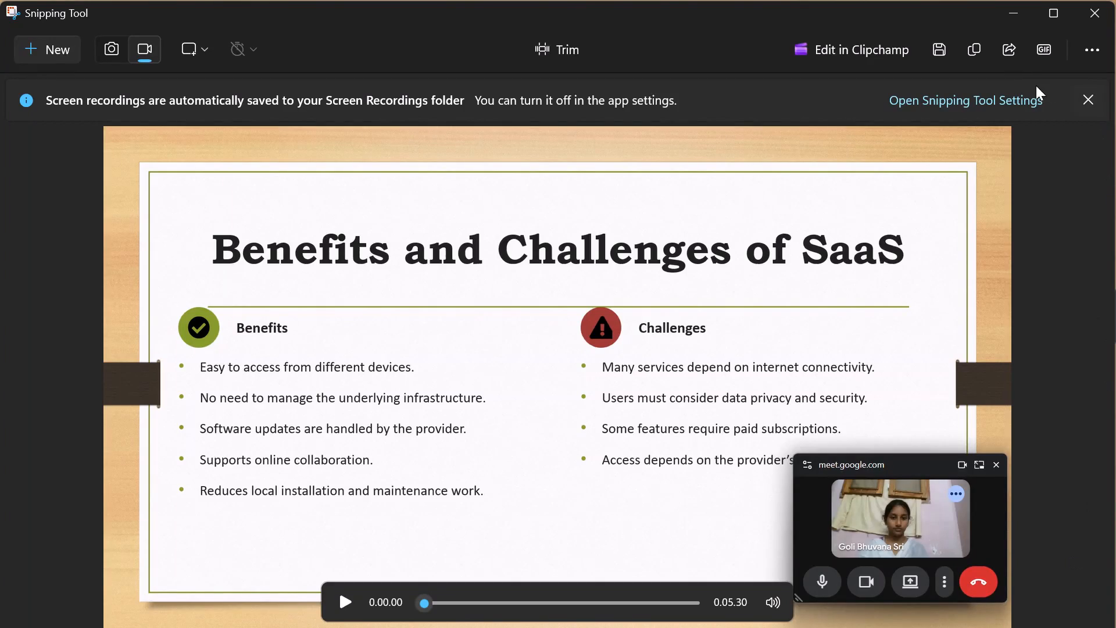
Minimise the screen recording window, end the slide show and close the IaaS_PaaS_SaaS presentation.
click(1010, 6)
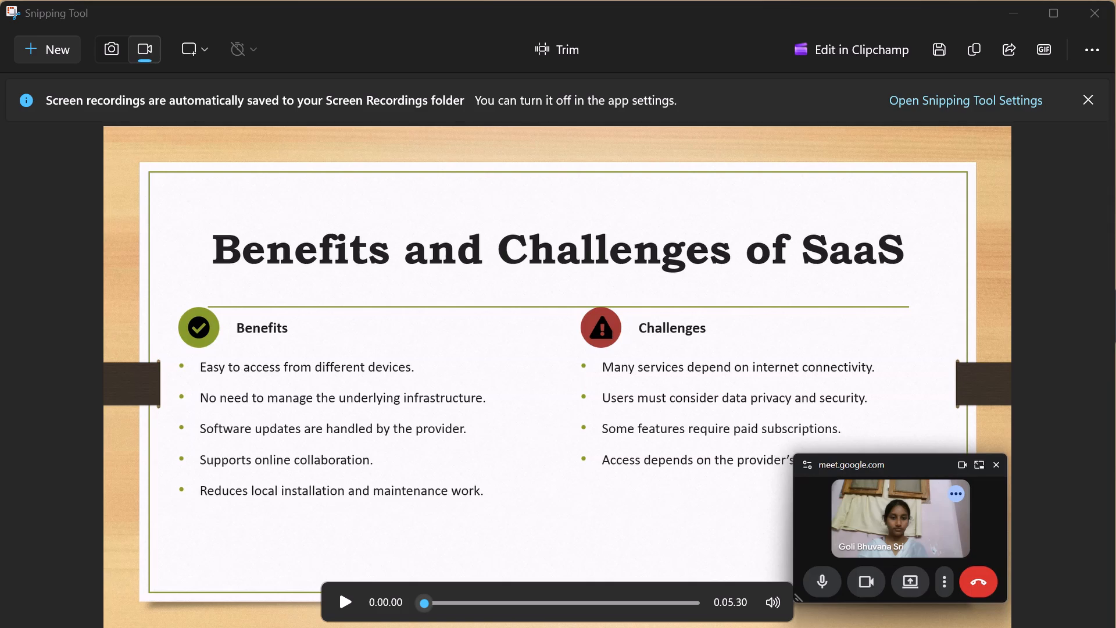
click(173, 606)
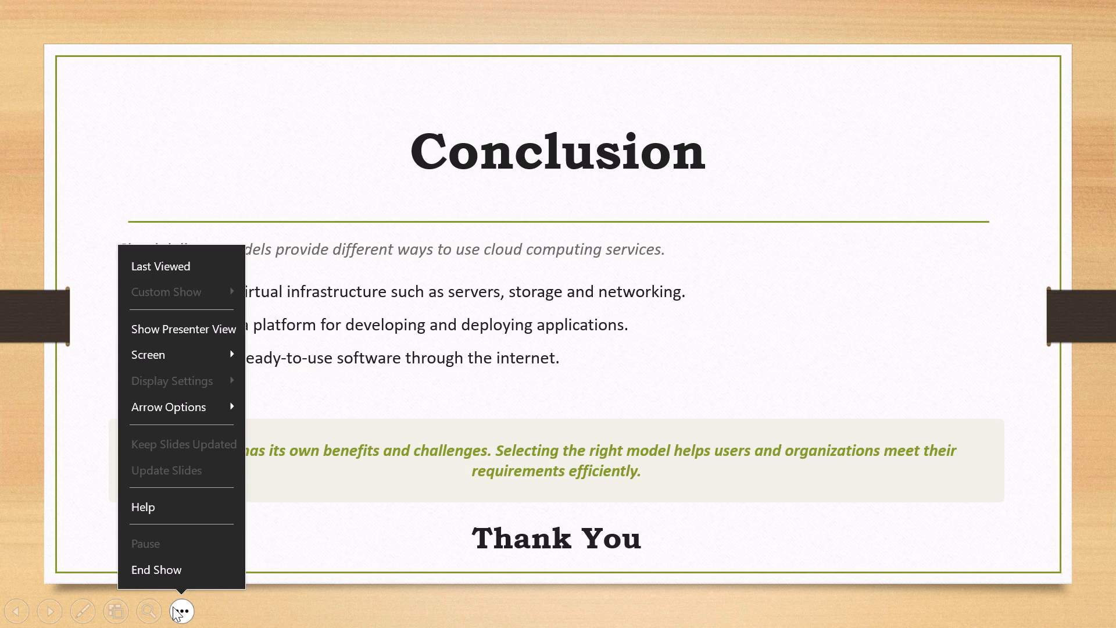
click(203, 569)
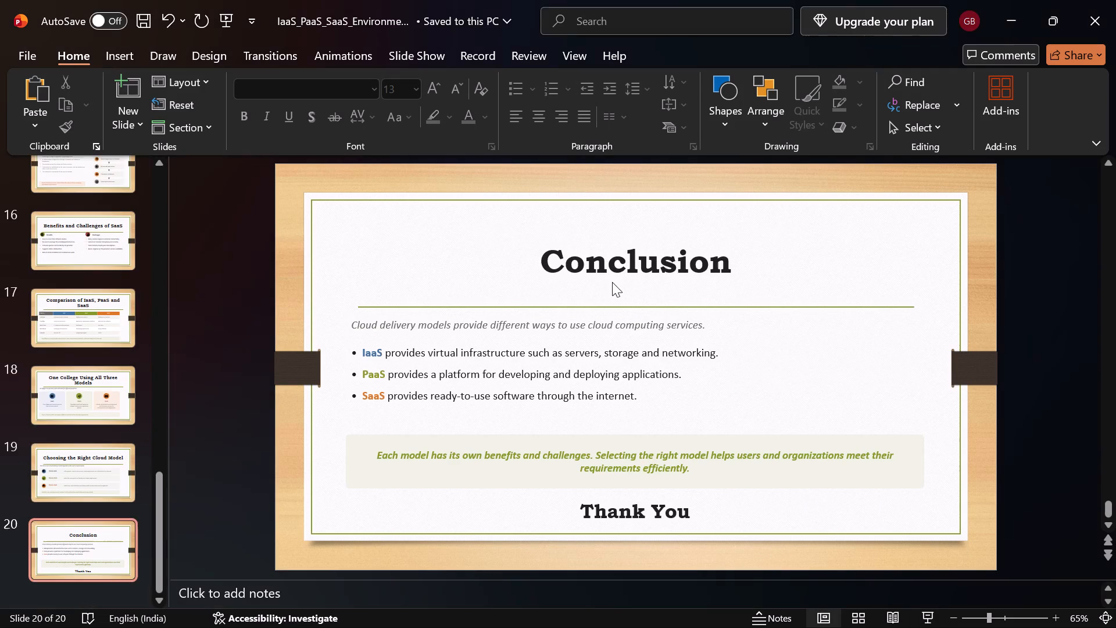
click(1100, 19)
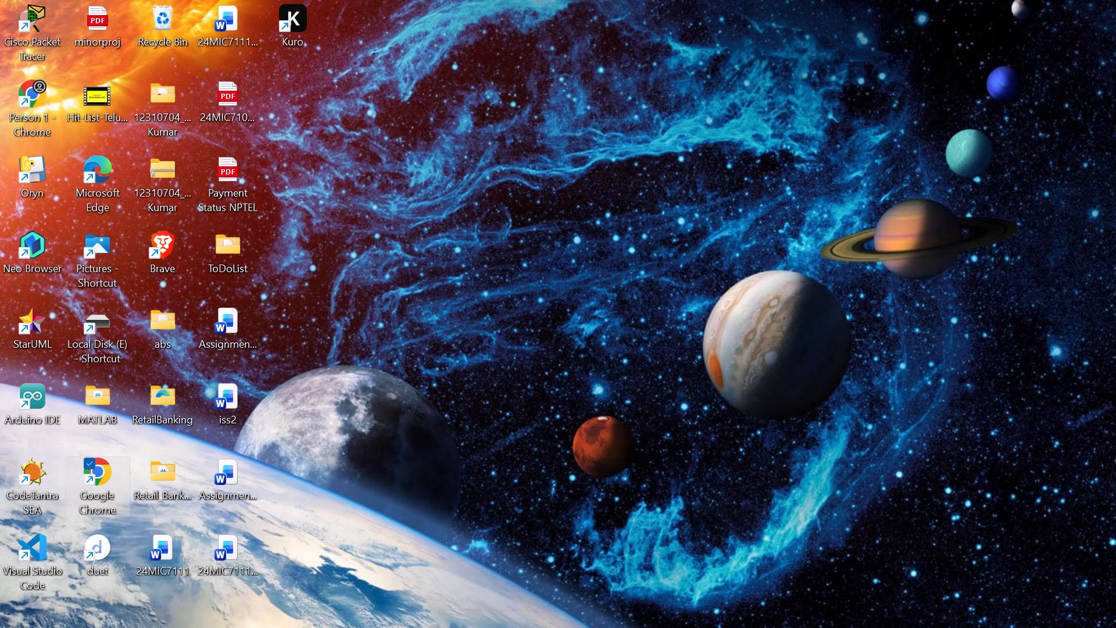
Open File Explorer at the recent files and close the Snipping Tool.
click(661, 601)
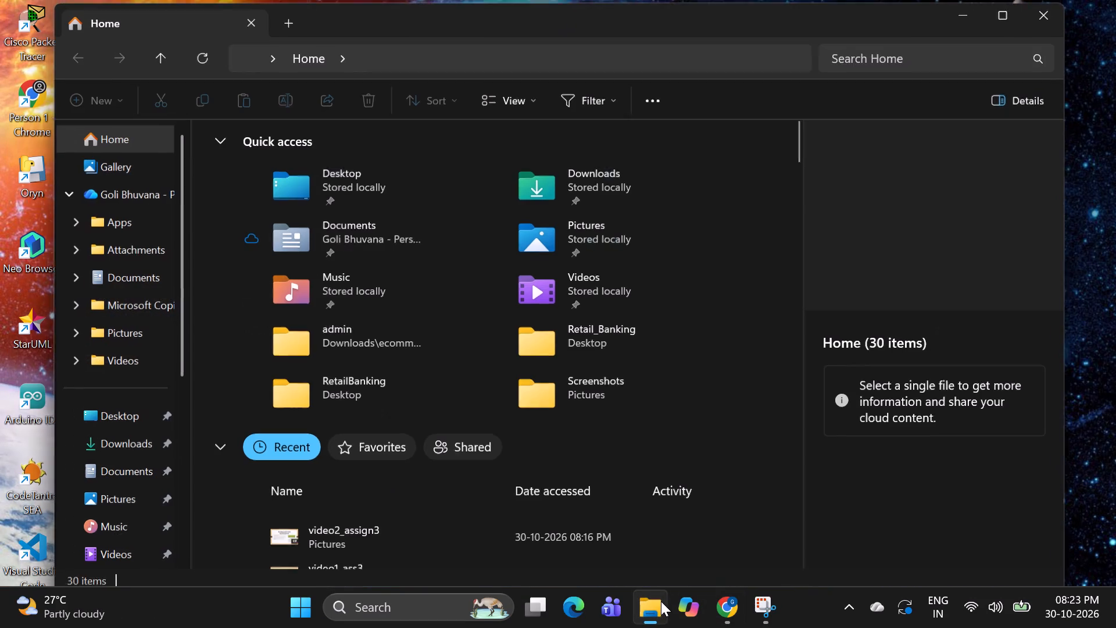
scroll(495, 551, down, 1)
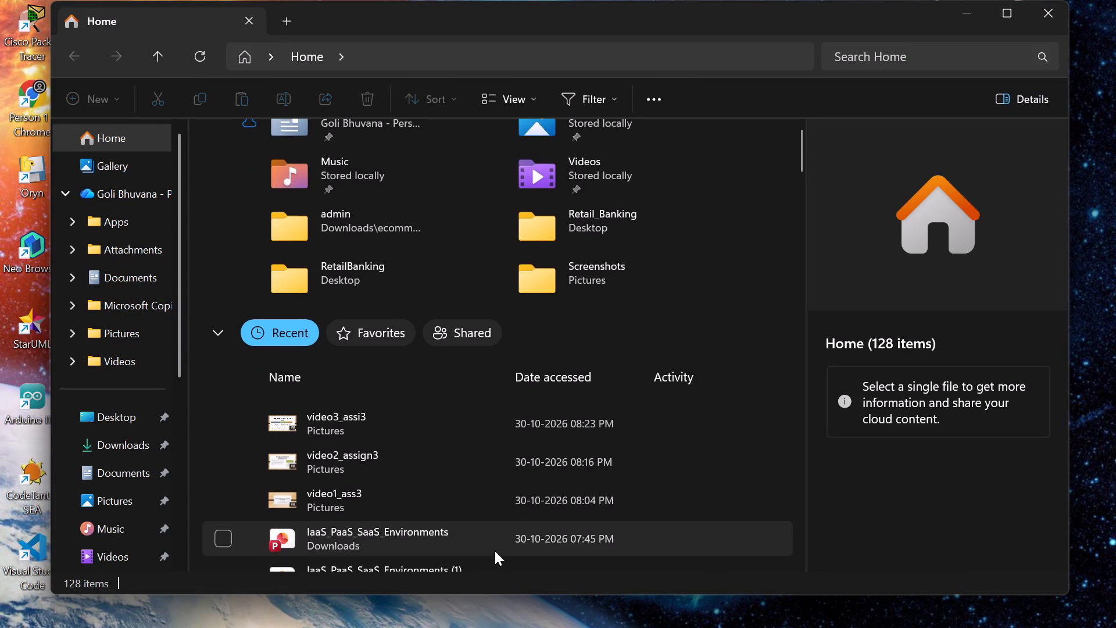
click(767, 618)
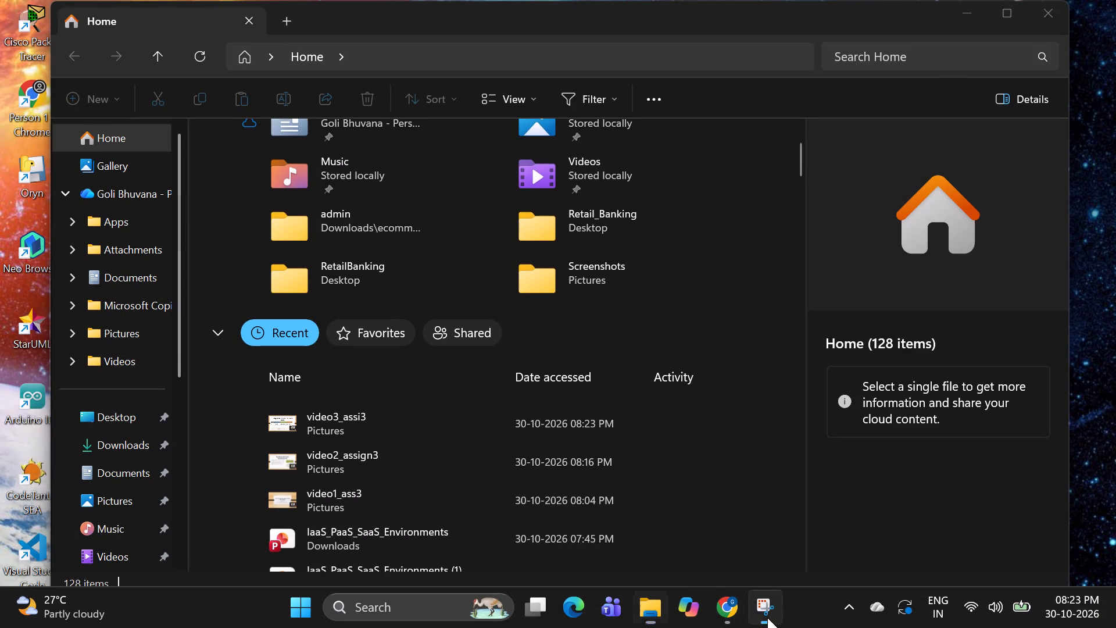
click(1096, 12)
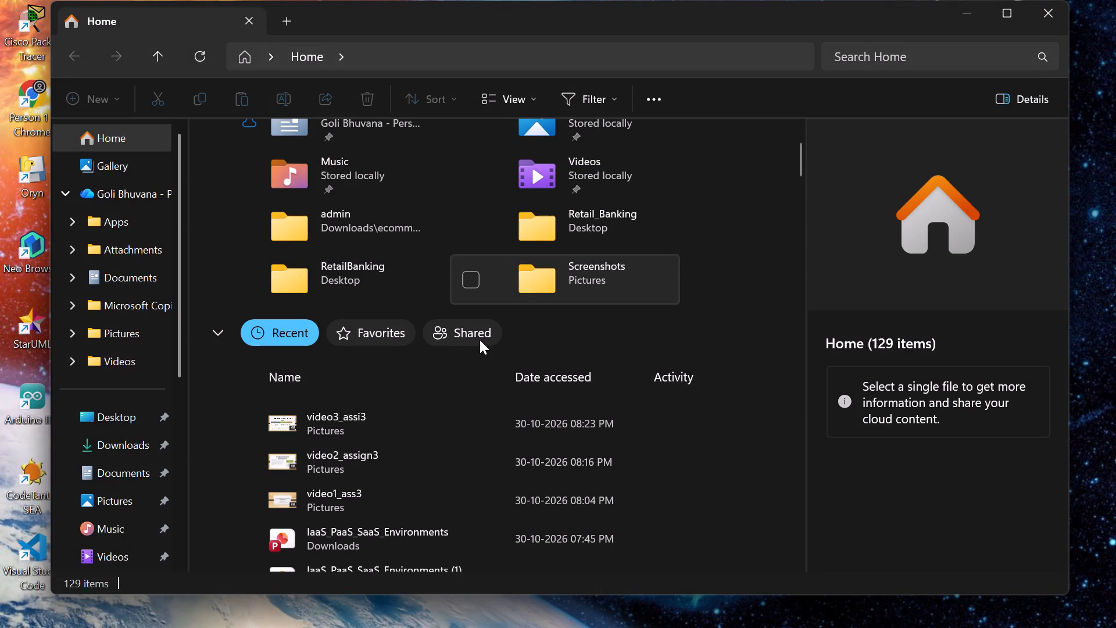
Play the video1_ass3 recording in Media Player, skip ahead to about 4:30 to check it, and close the player.
double_click(411, 488)
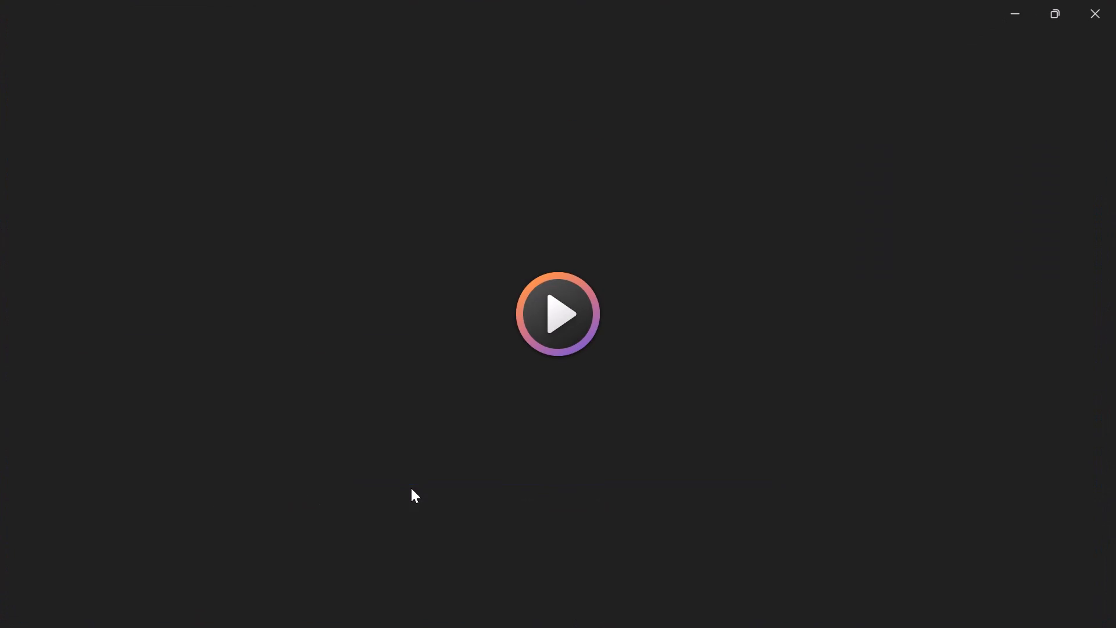
click(548, 327)
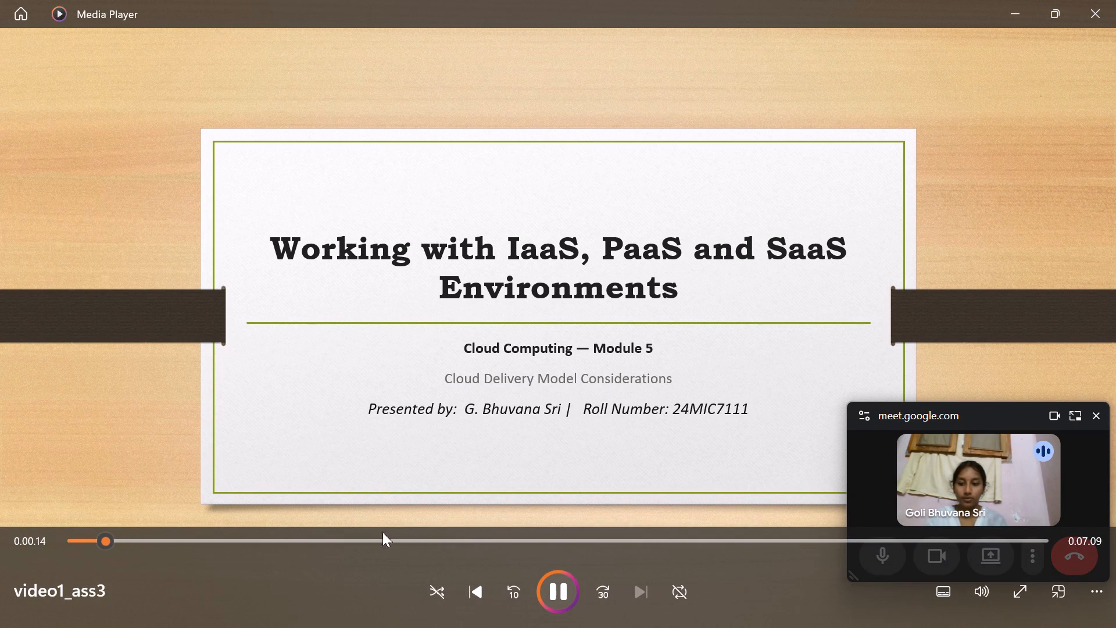
drag(111, 535, 668, 570)
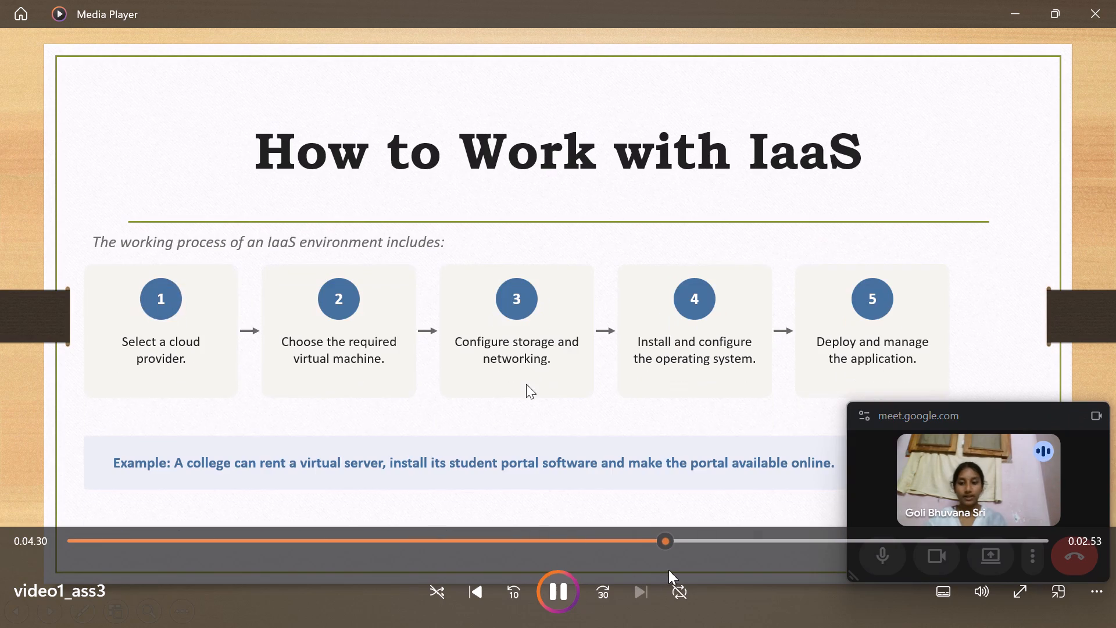
drag(668, 570, 673, 568)
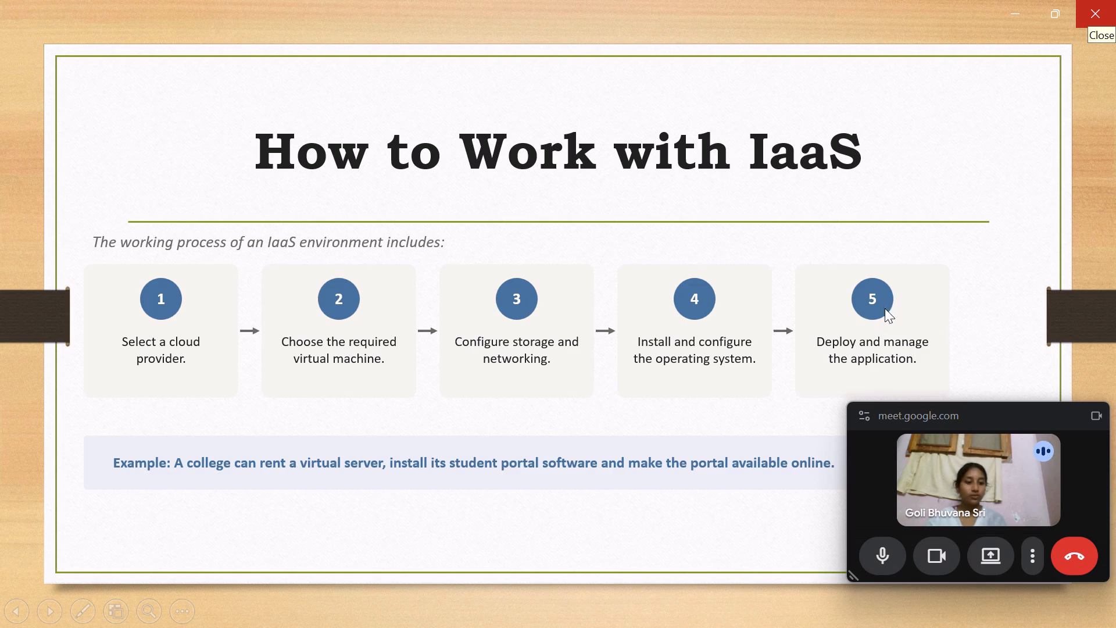
click(1093, 11)
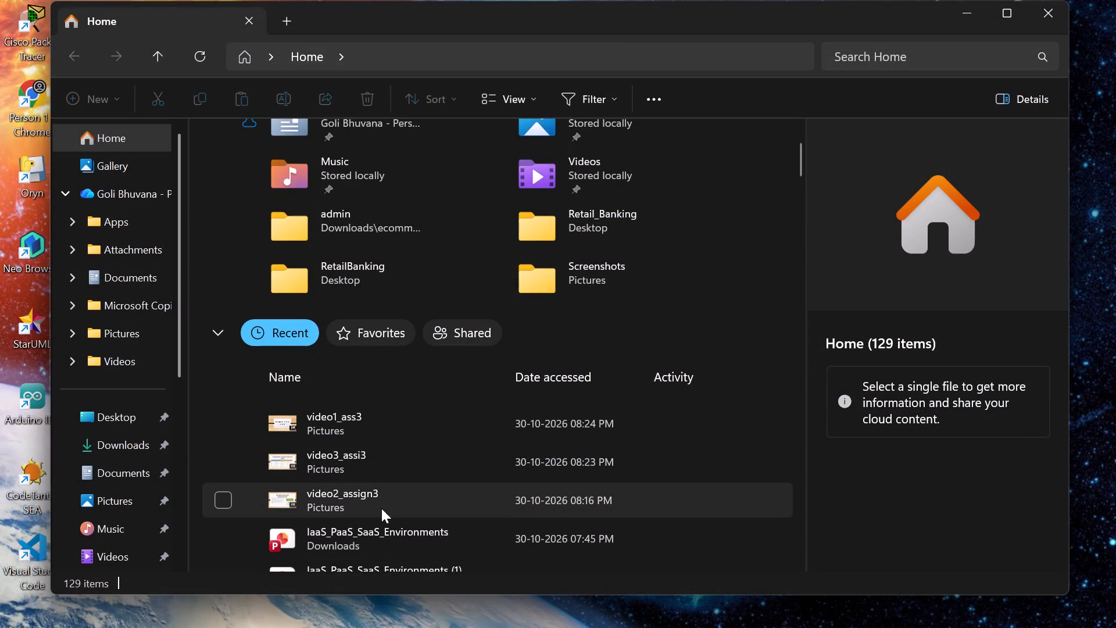
Reopen the video1_ass3 recording, skip through it in stages to near the end to check it, and close the player.
click(395, 505)
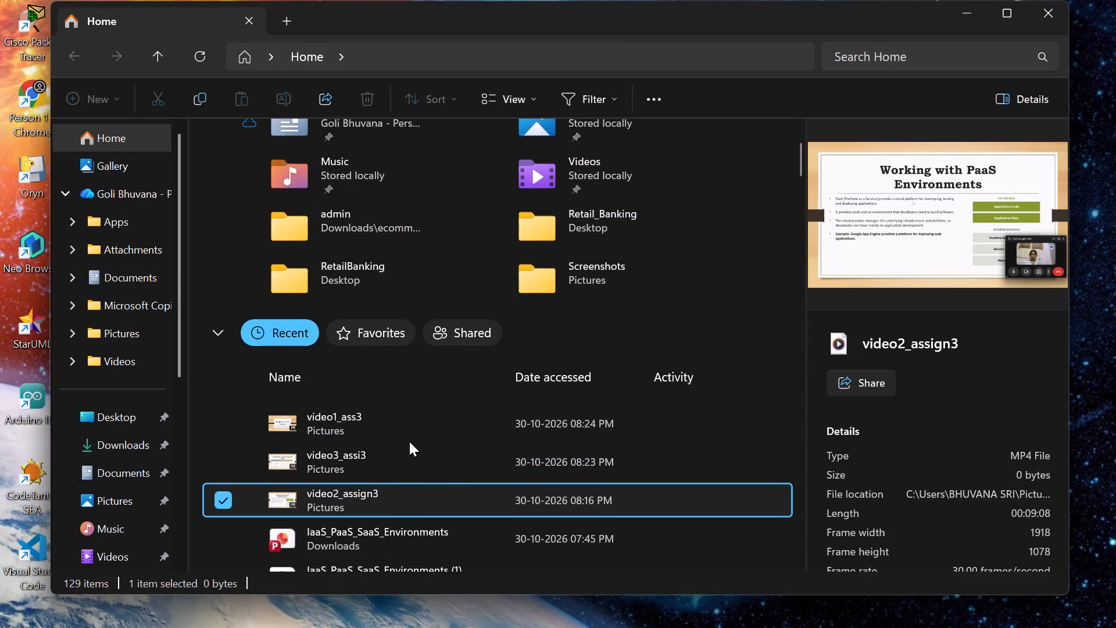
double_click(417, 424)
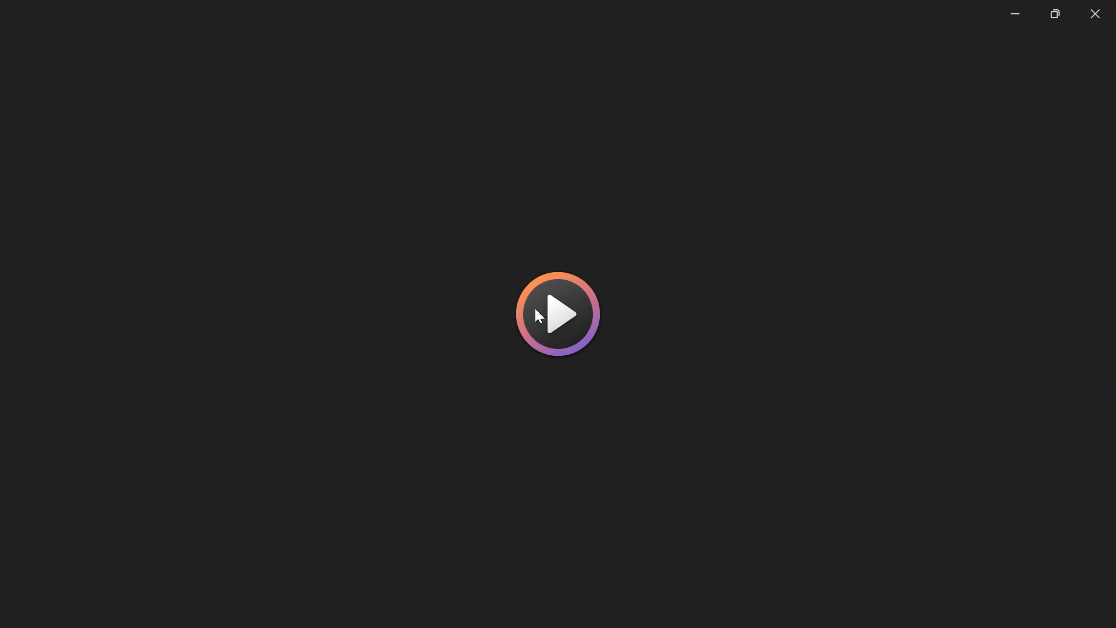
click(547, 313)
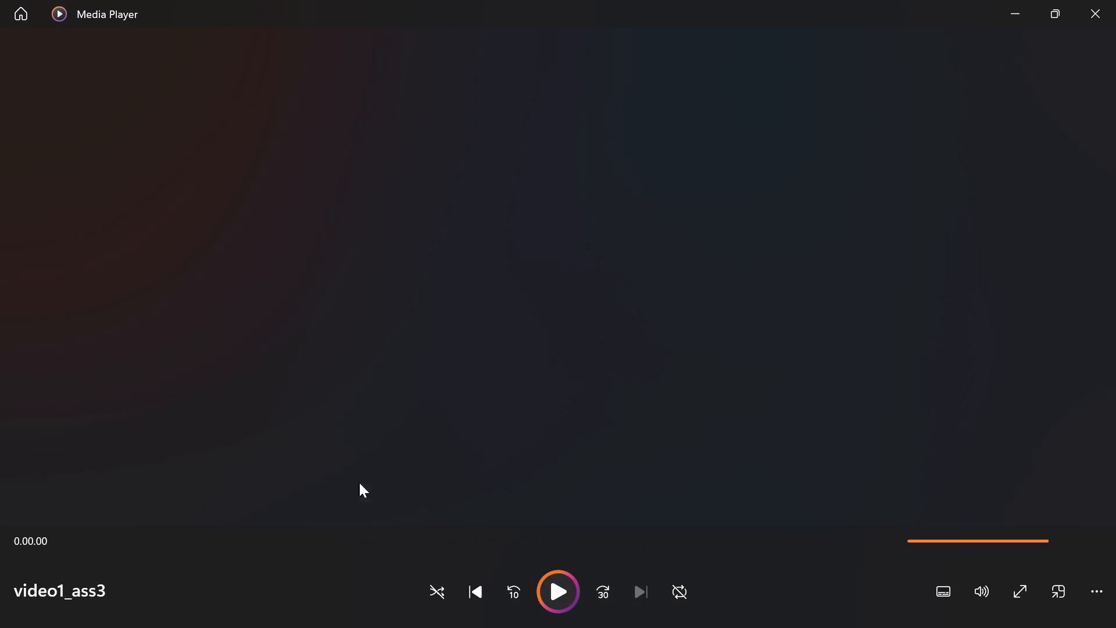
drag(70, 546, 524, 537)
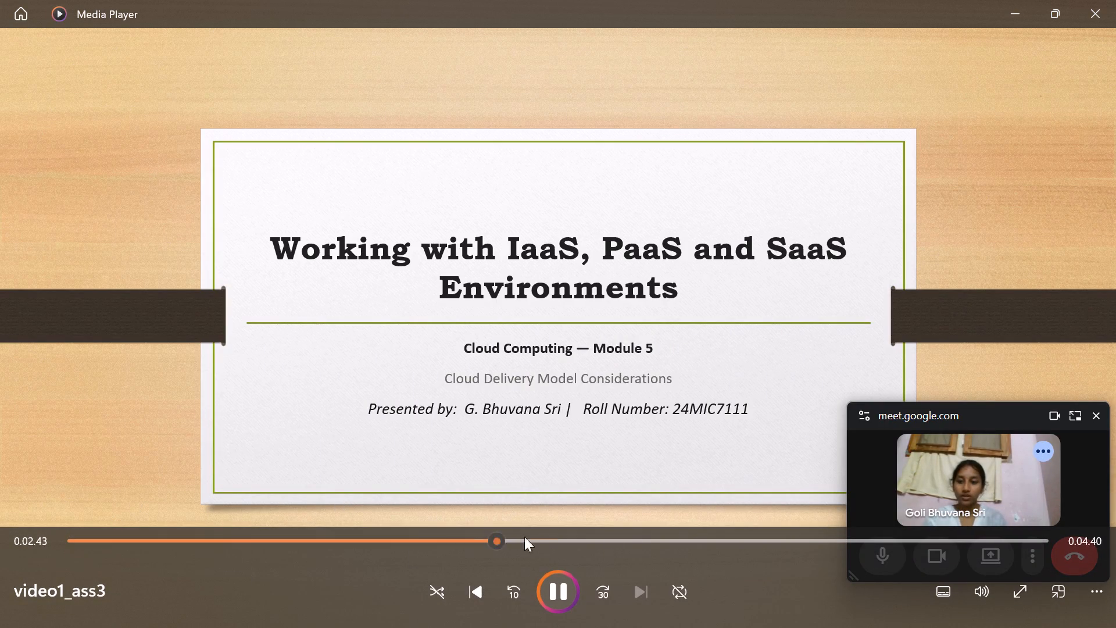
drag(524, 537, 716, 532)
drag(716, 532, 968, 555)
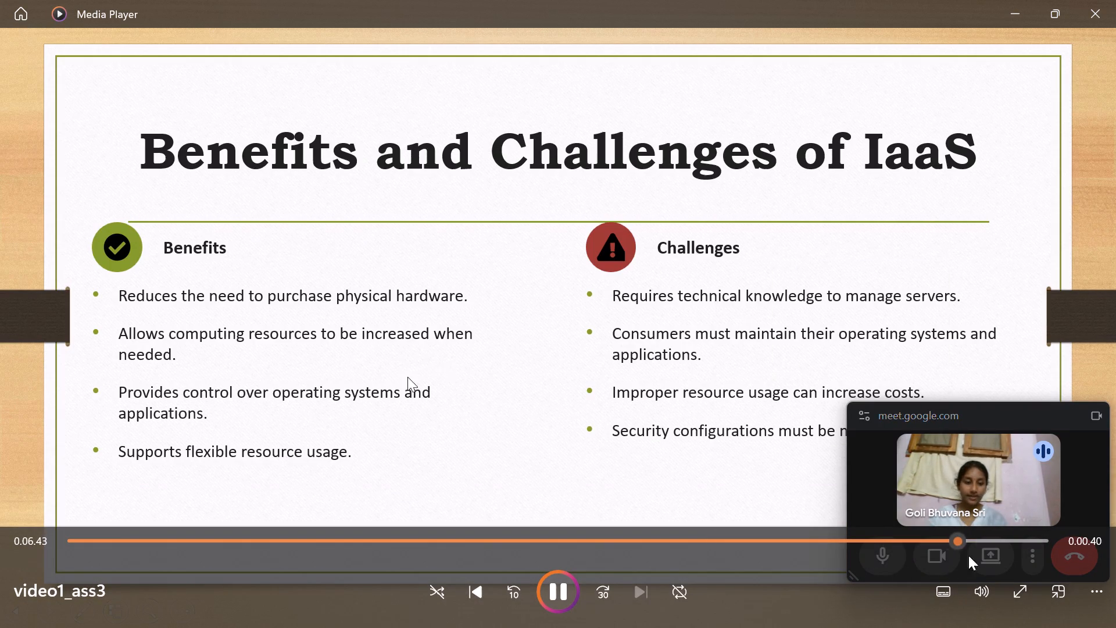
drag(968, 555, 1014, 548)
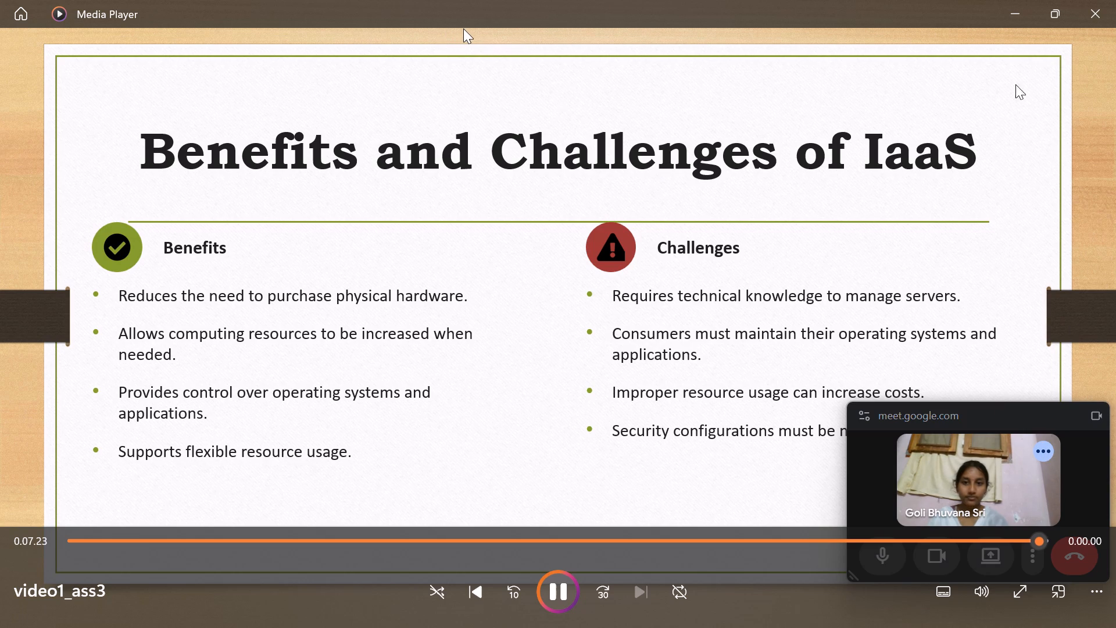
click(1093, 12)
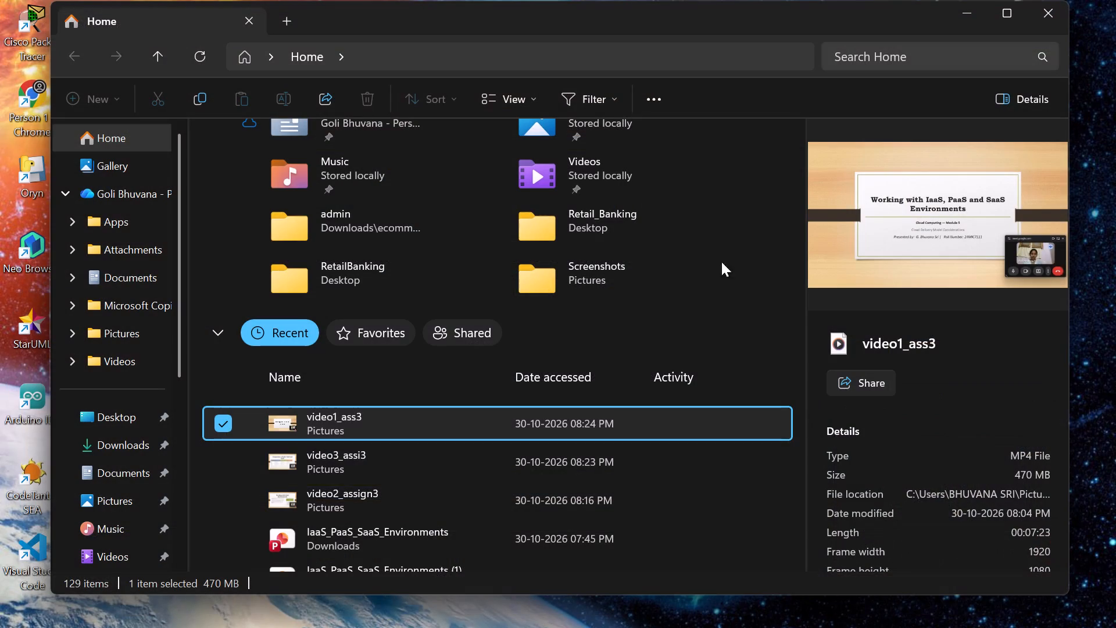
Play the video2_assign3 recording, skip to near its end to check how it finishes, and close the player.
double_click(353, 499)
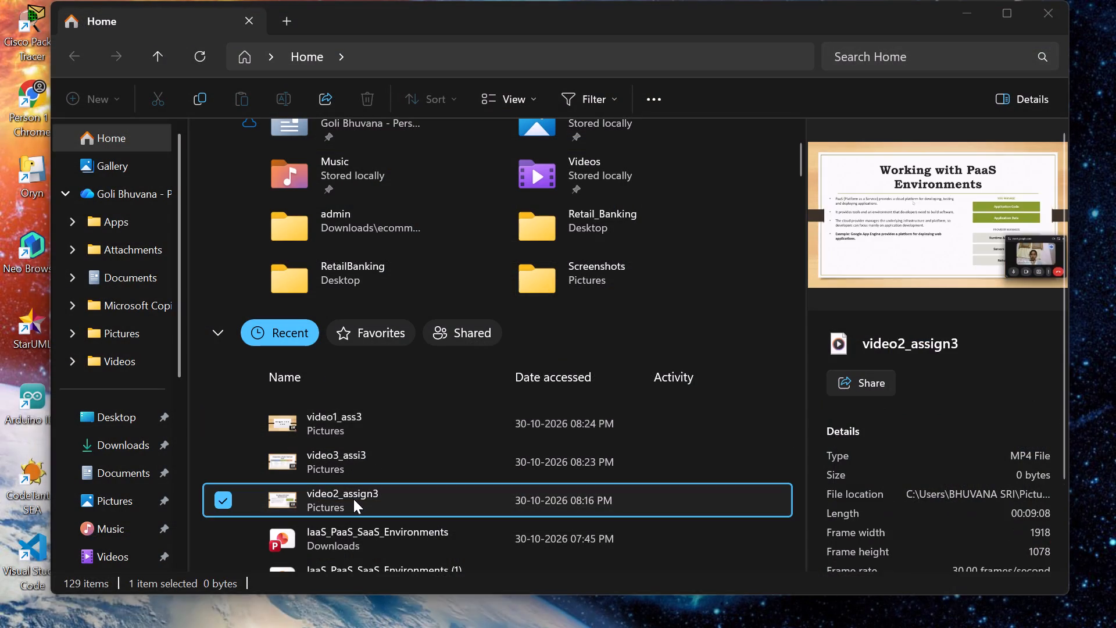
click(550, 317)
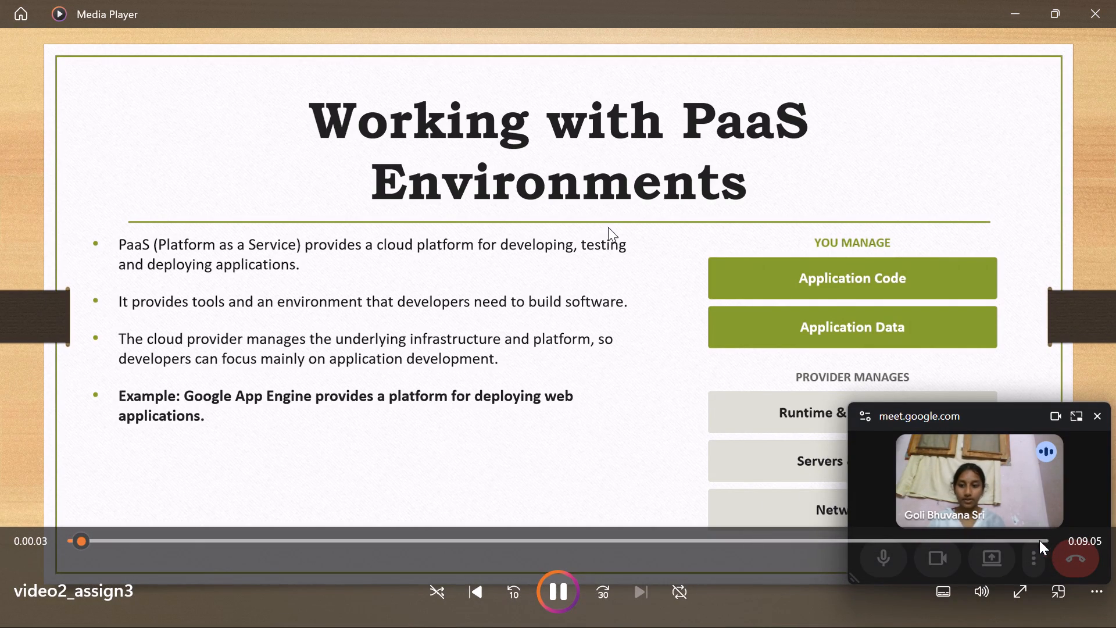
click(1009, 542)
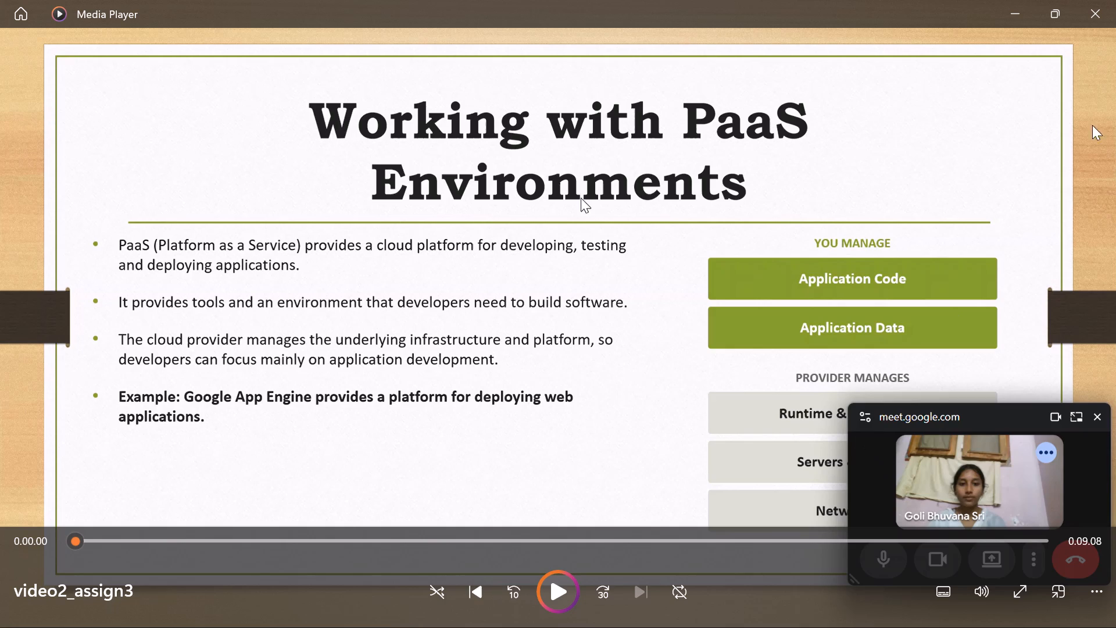
click(1100, 5)
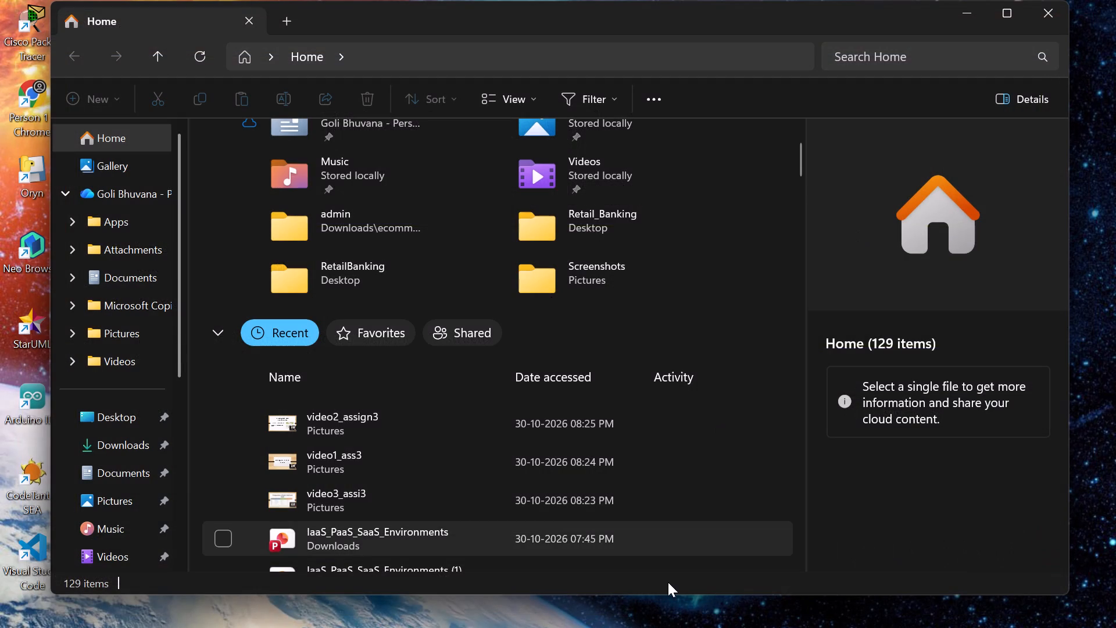
Play the video3_assi3 recording, skip to about 4:50 and near its end to check it, and close the player and File Explorer.
double_click(457, 496)
click(559, 306)
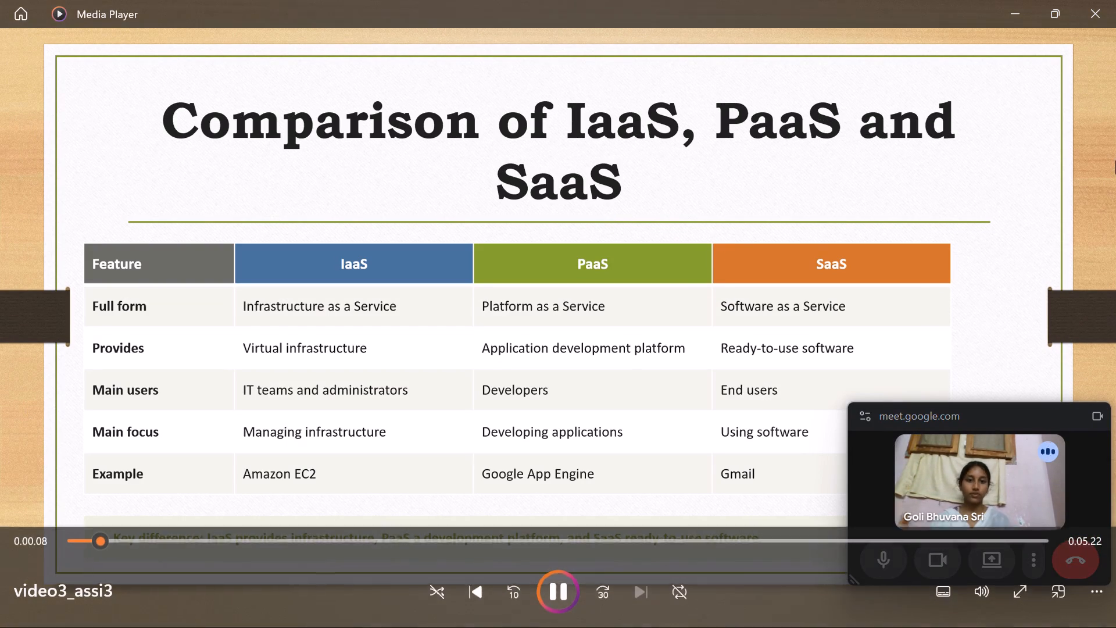
click(924, 534)
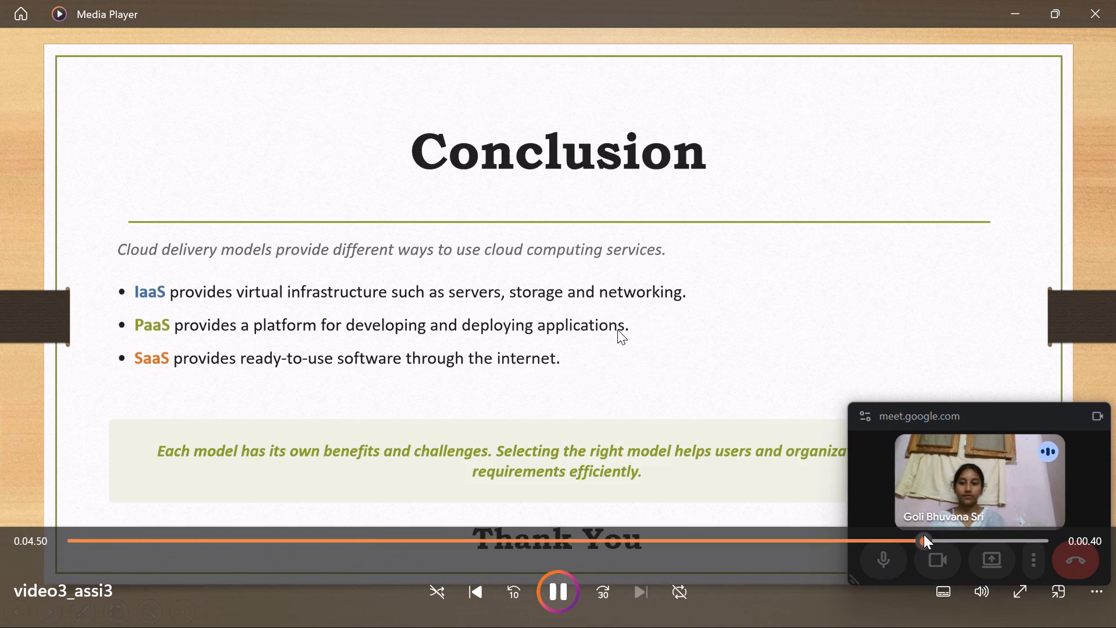
click(1017, 541)
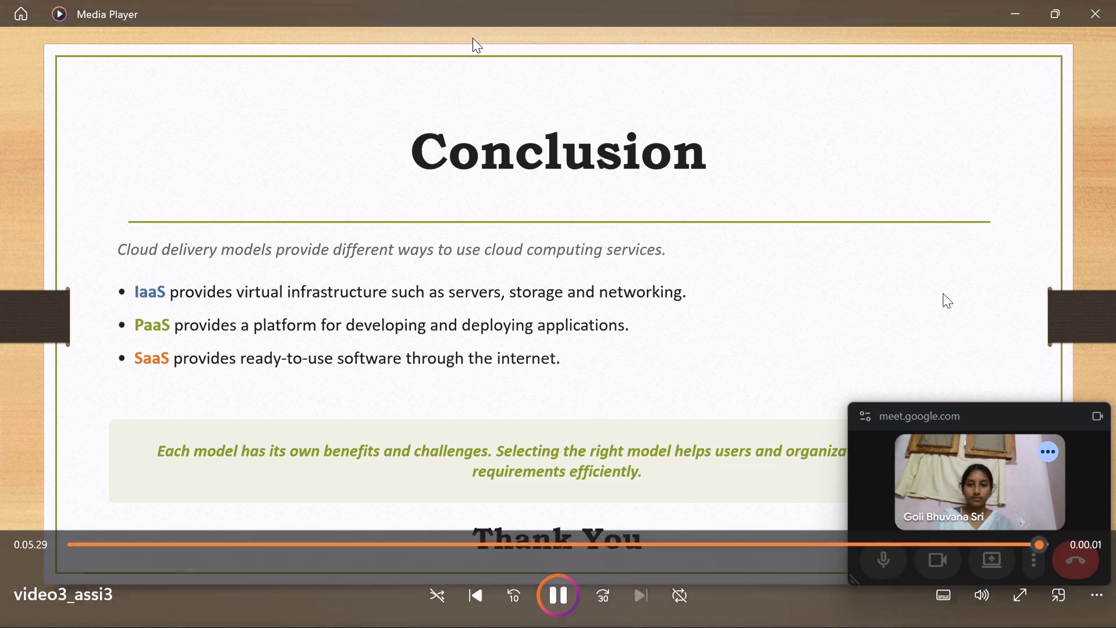
click(1089, 12)
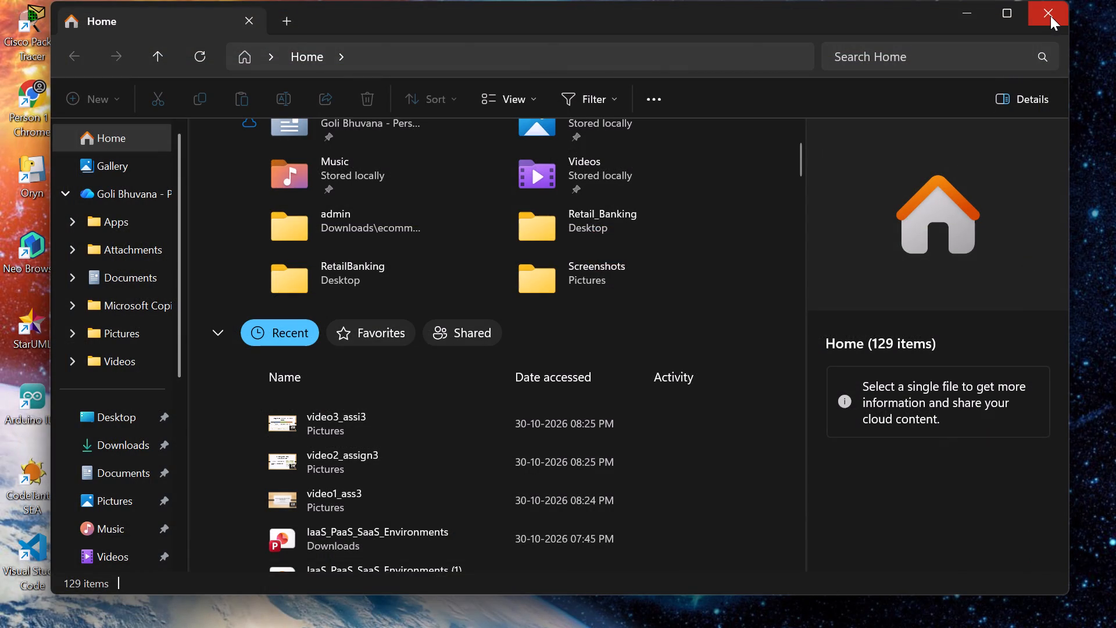
click(1050, 16)
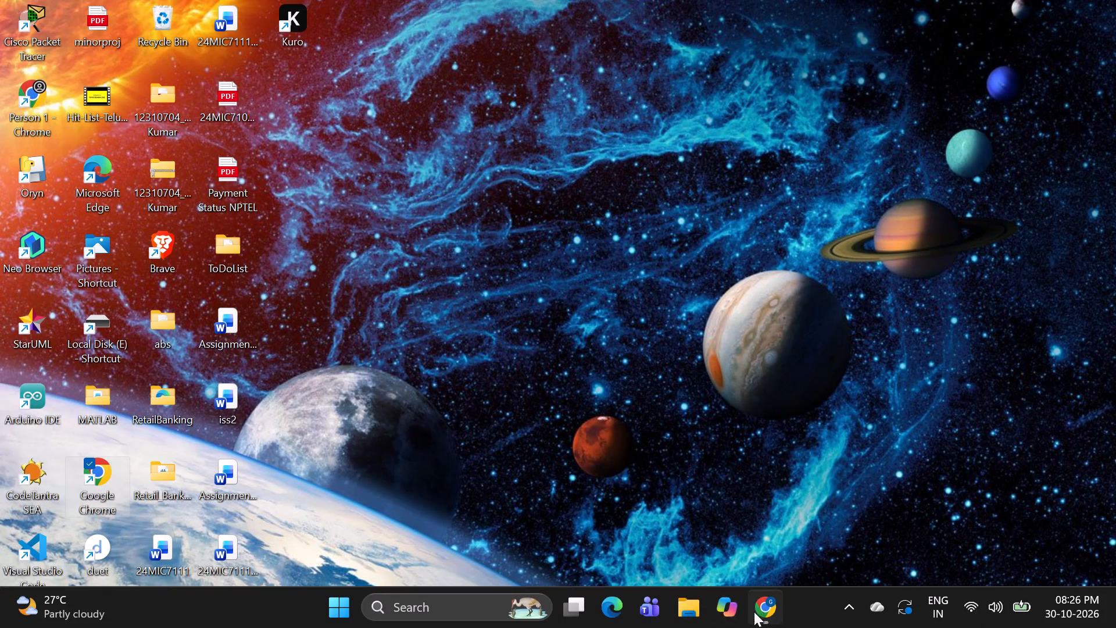
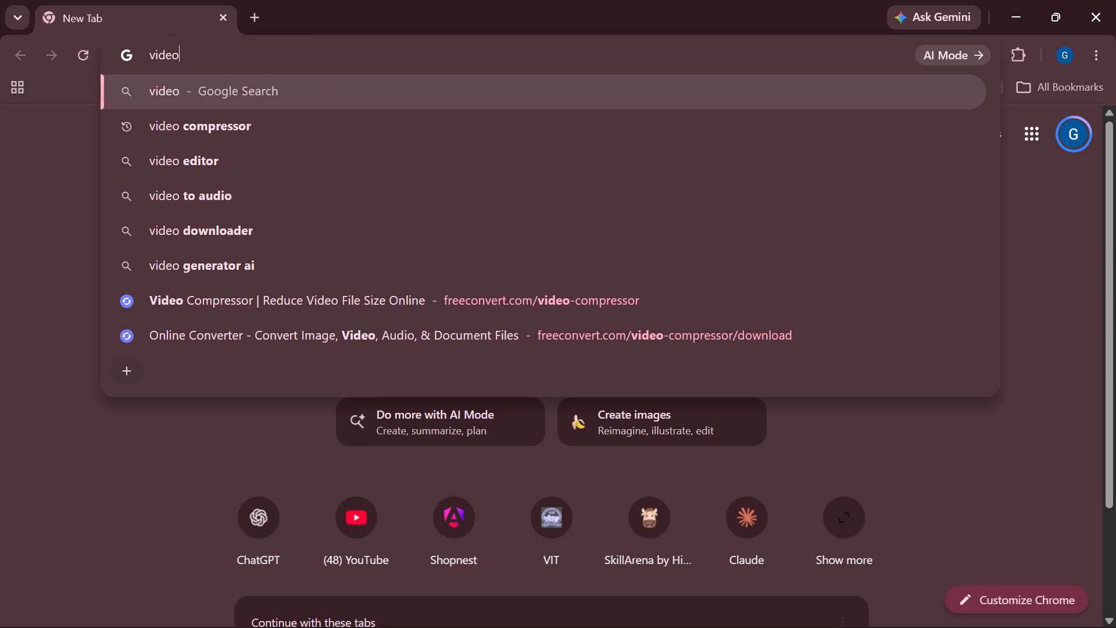
Search the web for "video compressor" and open FreeConvert's online Video Compressor page.
key(Down)
key(Return)
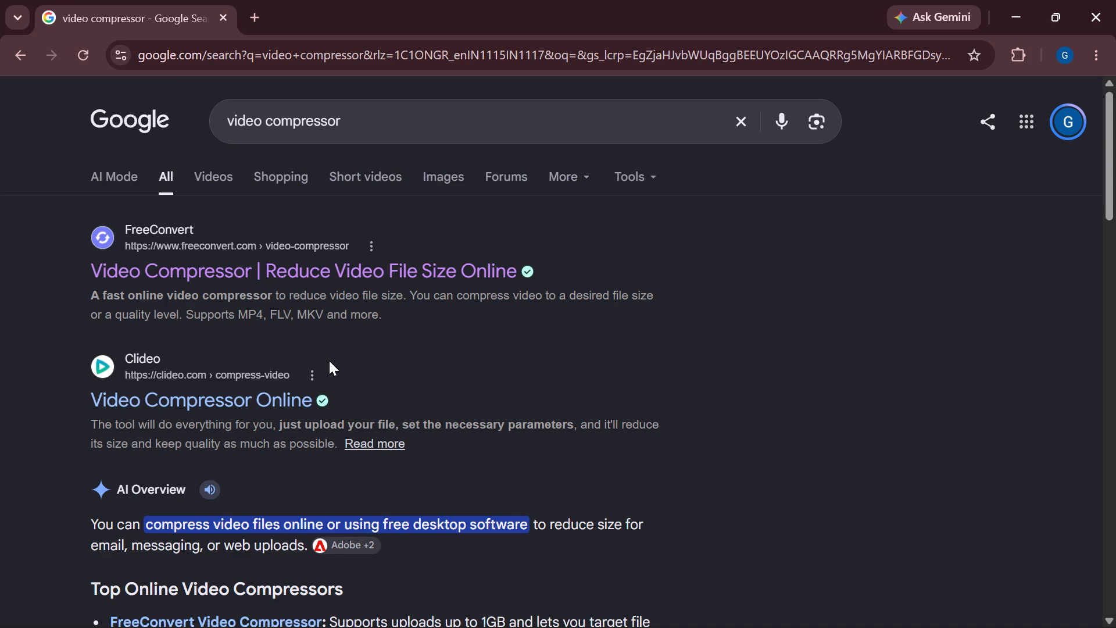
scroll(360, 362, down, 1)
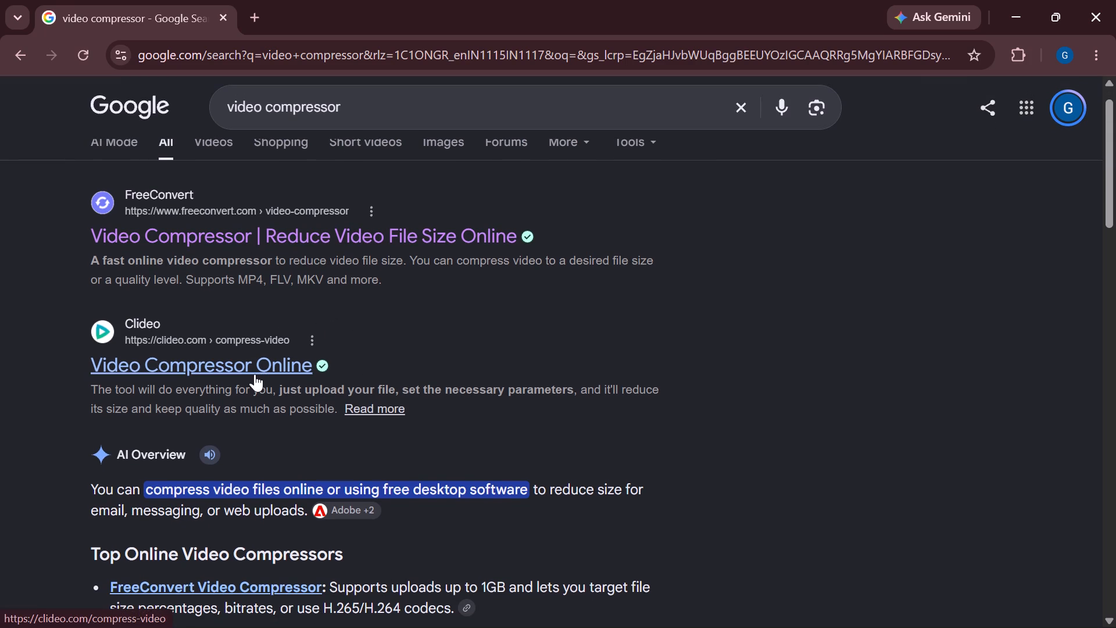
click(392, 235)
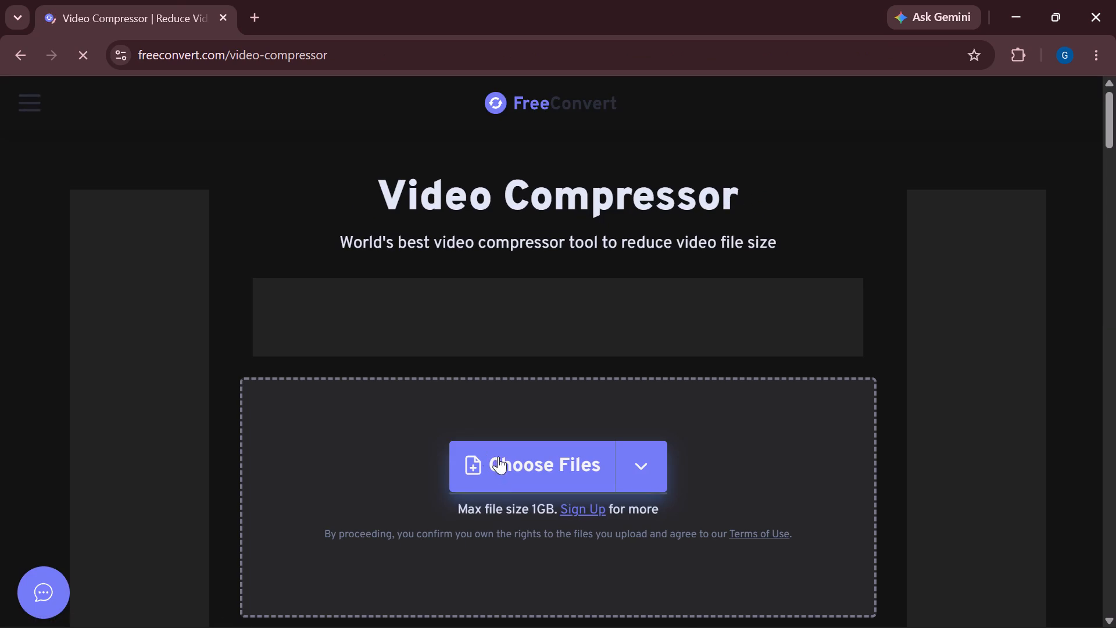
Add the video1_ass3 recording from the device's recent files to the video compressor.
click(563, 526)
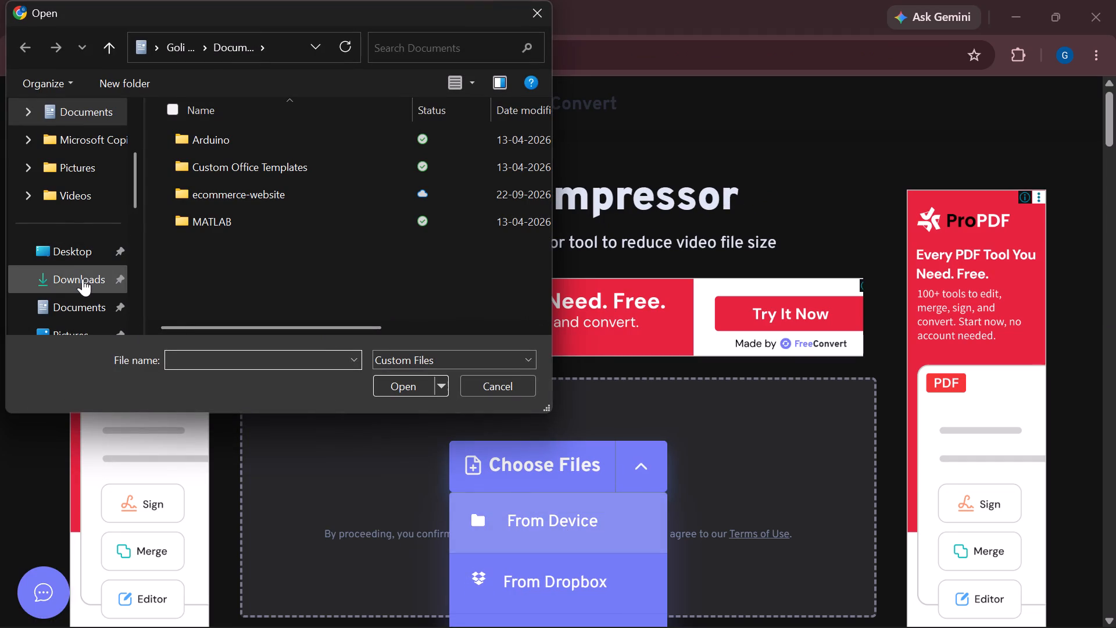
scroll(72, 222, up, 4)
click(78, 108)
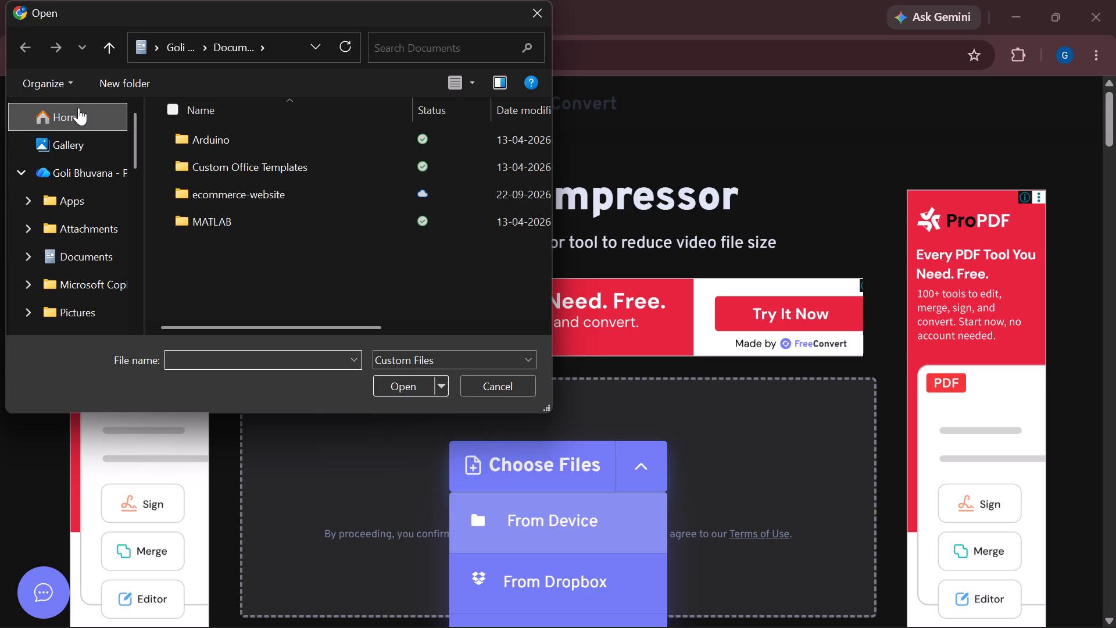
scroll(277, 204, down, 2)
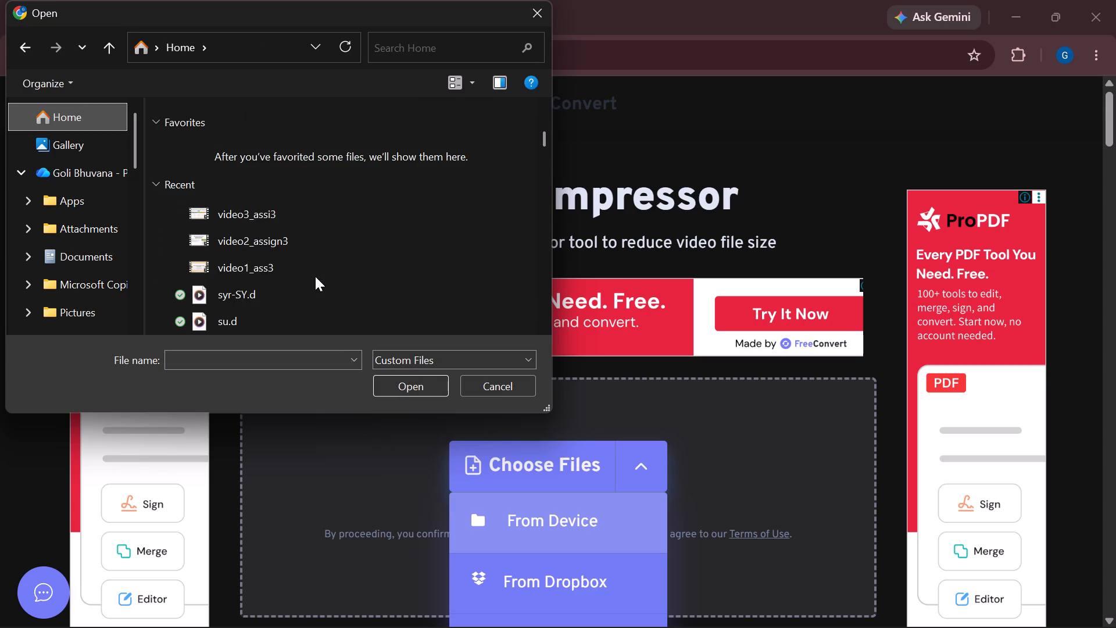
double_click(315, 272)
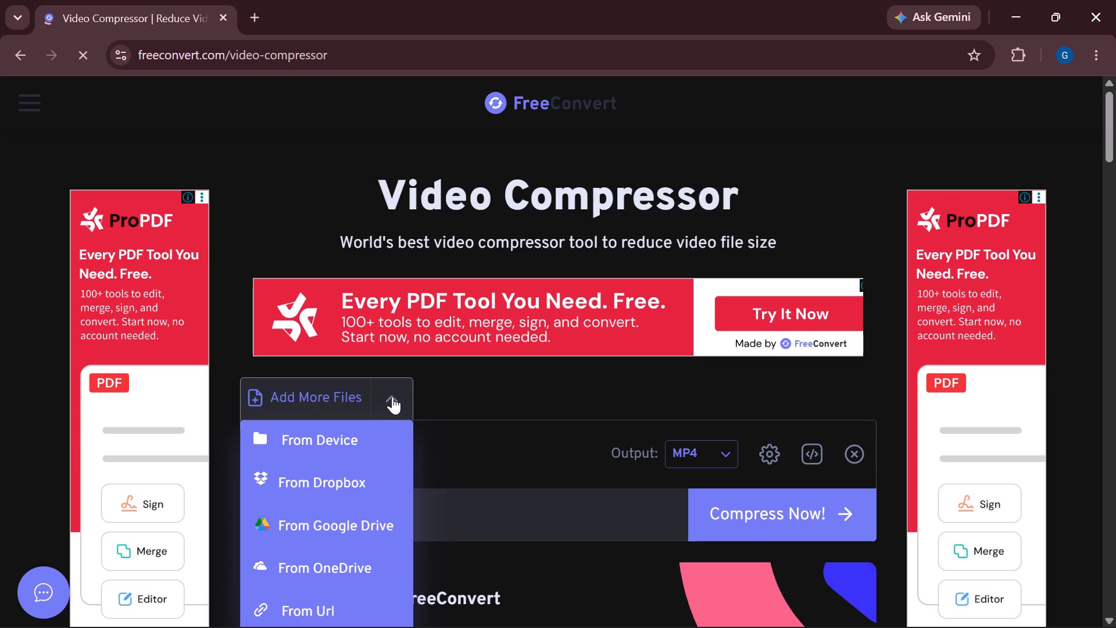
Add the video2_assign3 recording from the device's recent files to the compression list.
click(361, 447)
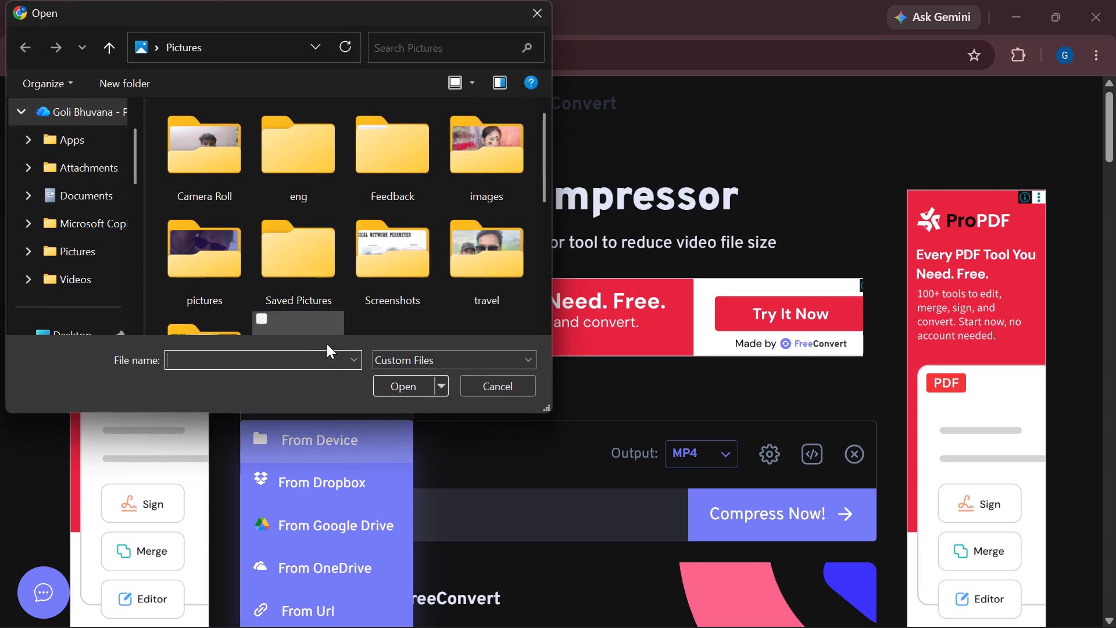
scroll(83, 208, up, 6)
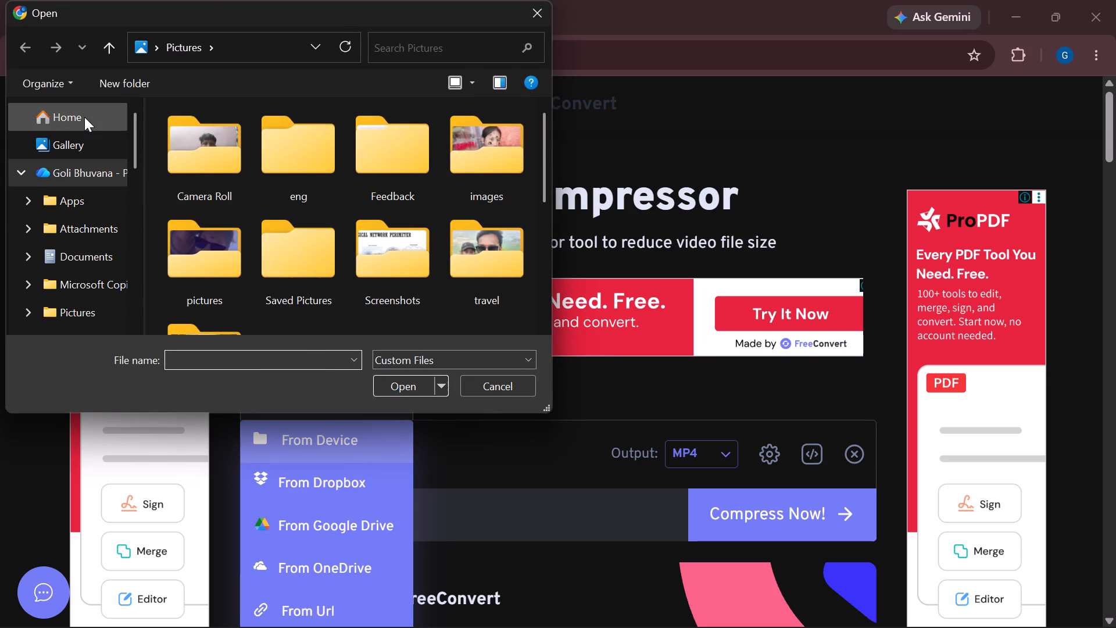
click(84, 117)
scroll(302, 263, down, 1)
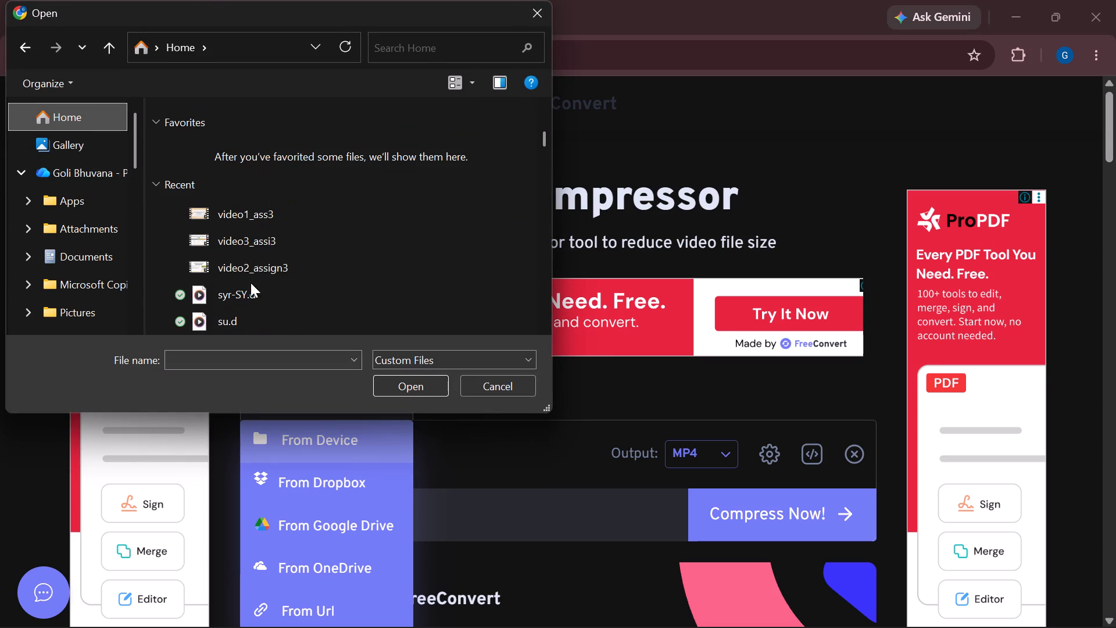
double_click(299, 267)
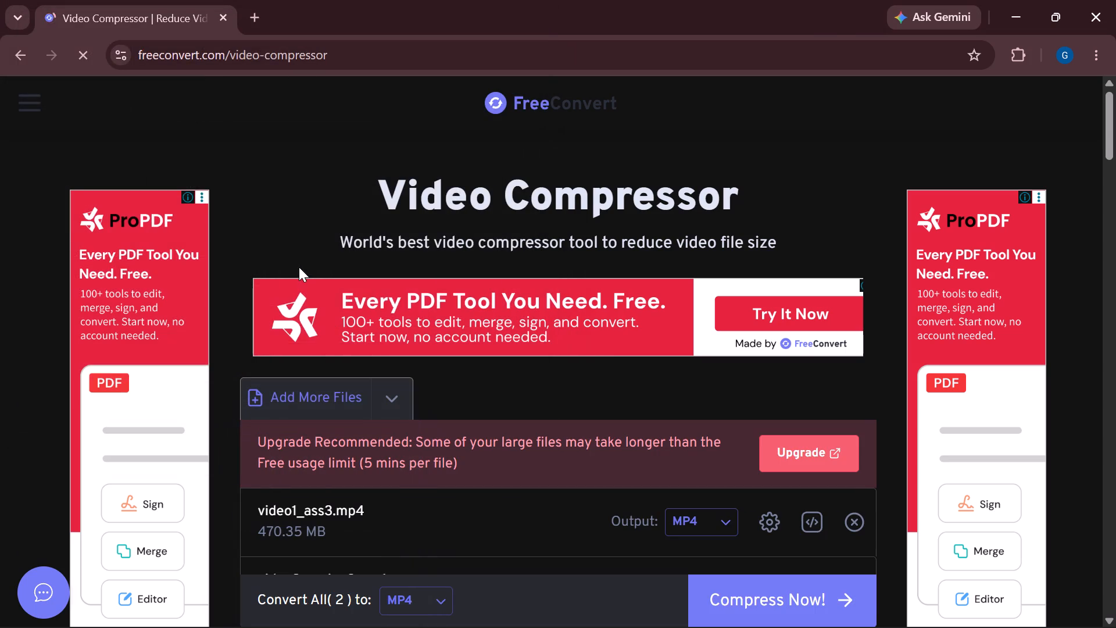
Add the video3_assi3 recording from the device's recent files to the compression list.
scroll(416, 549, down, 1)
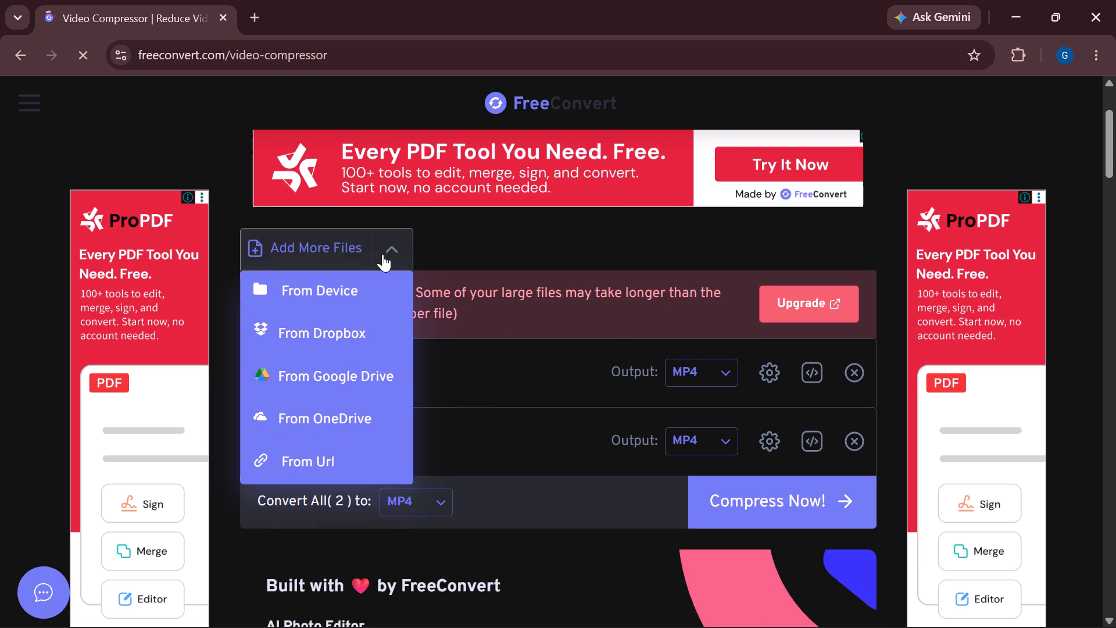
click(366, 286)
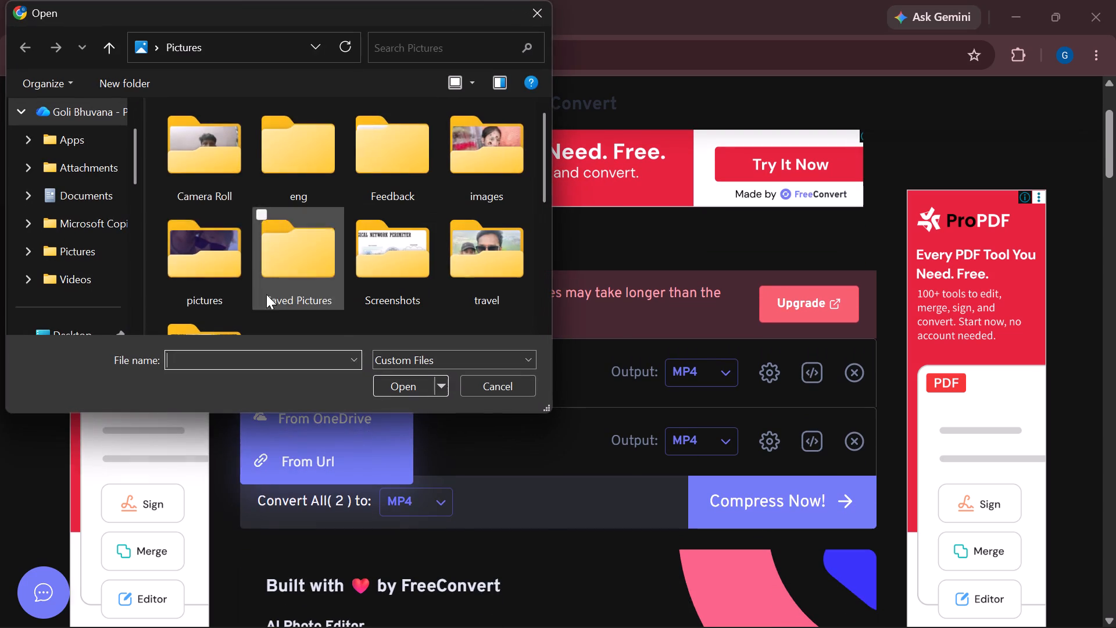
scroll(58, 126, up, 4)
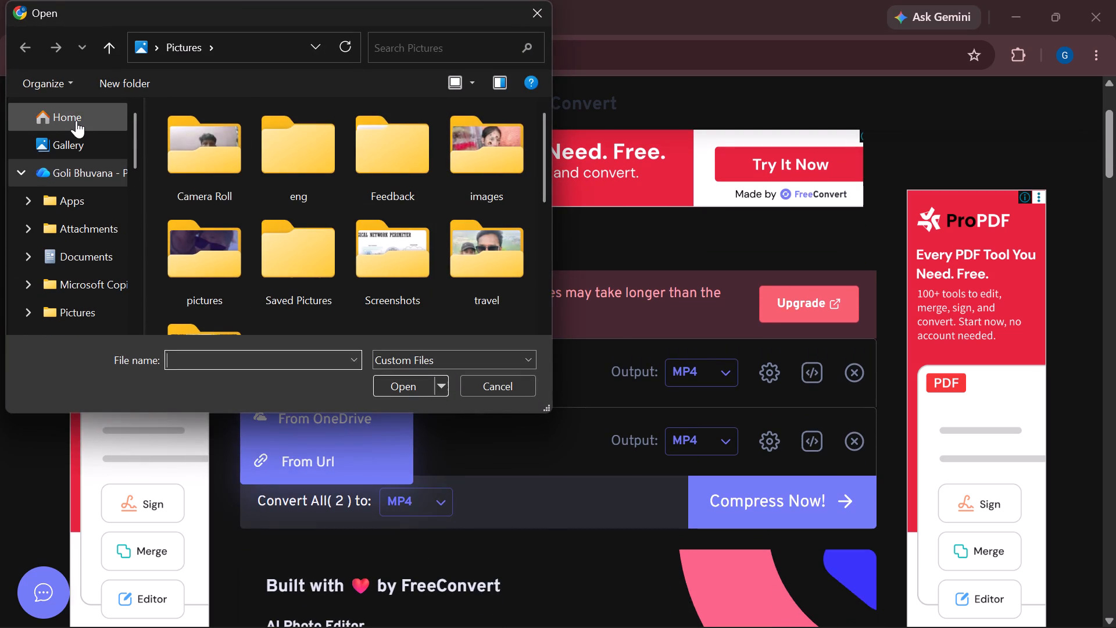
click(76, 120)
scroll(293, 221, down, 3)
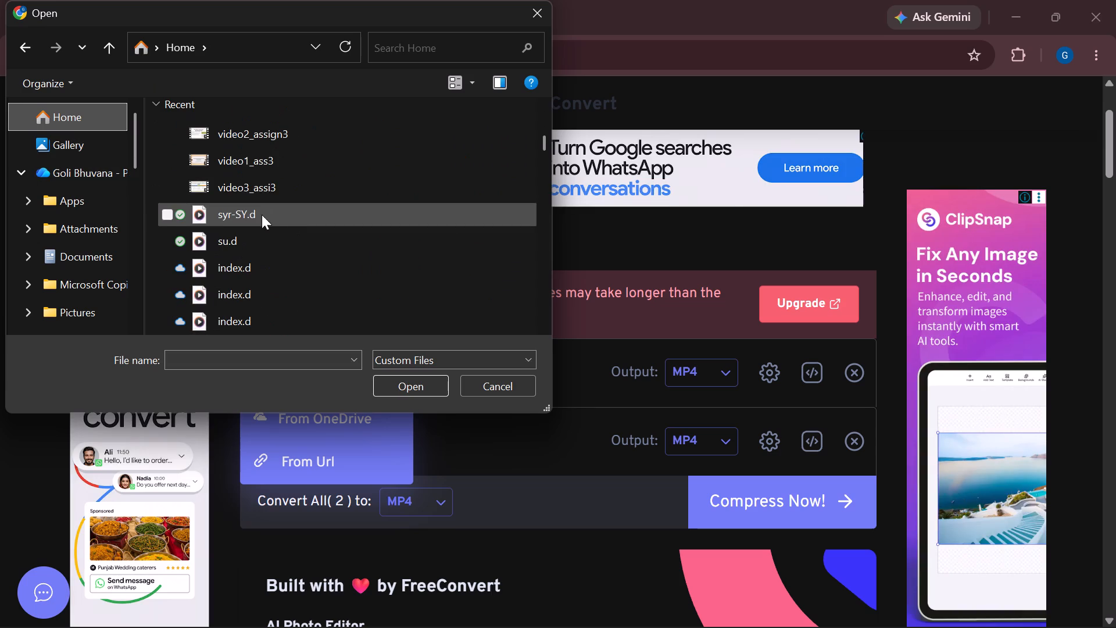
double_click(290, 179)
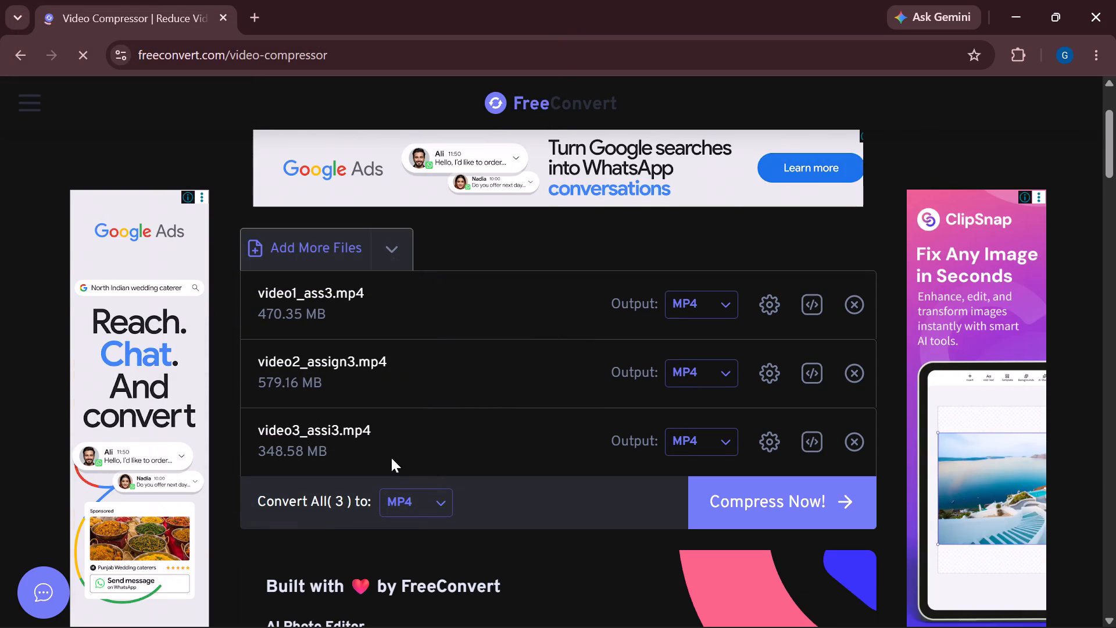
Start compressing the three listed assignment videos with MP4 output.
click(771, 508)
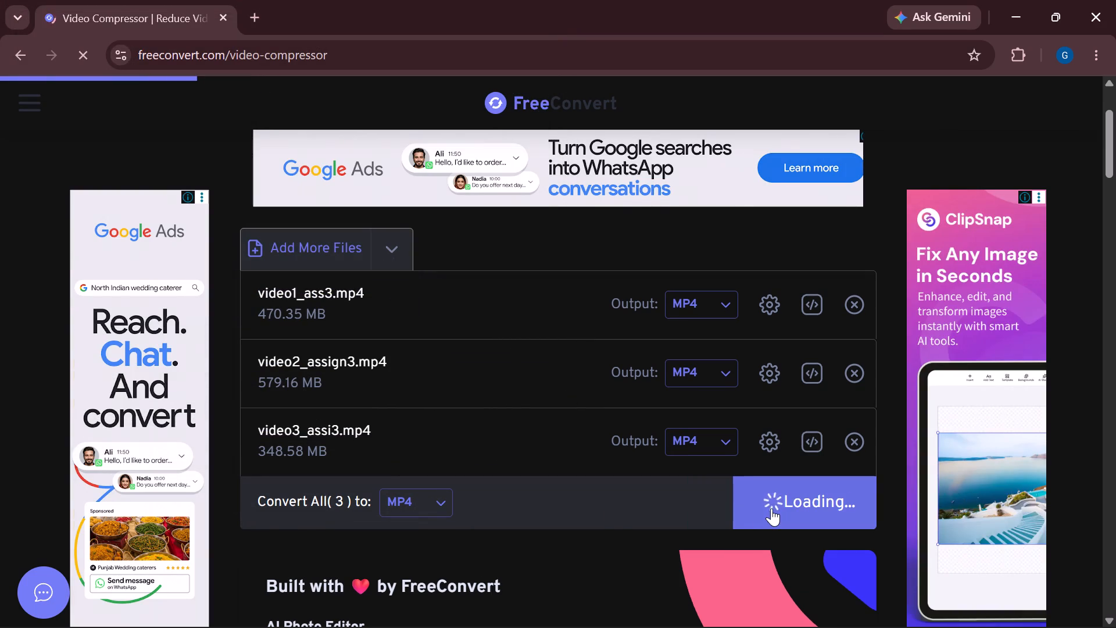
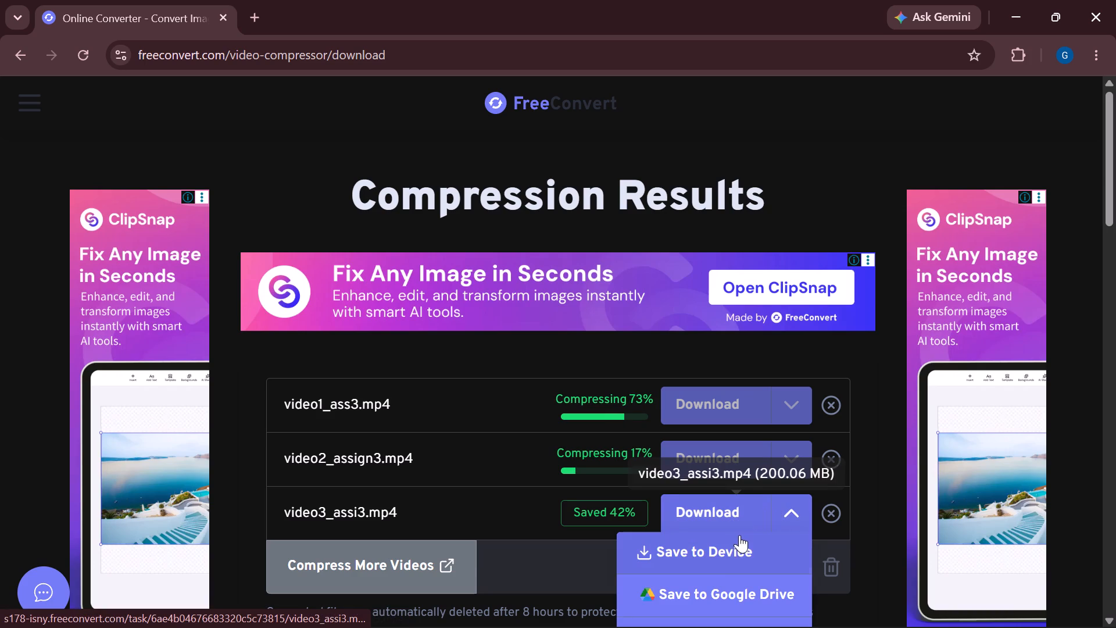
Download the compressed video3_assi3.mp4 from the compression results.
click(745, 506)
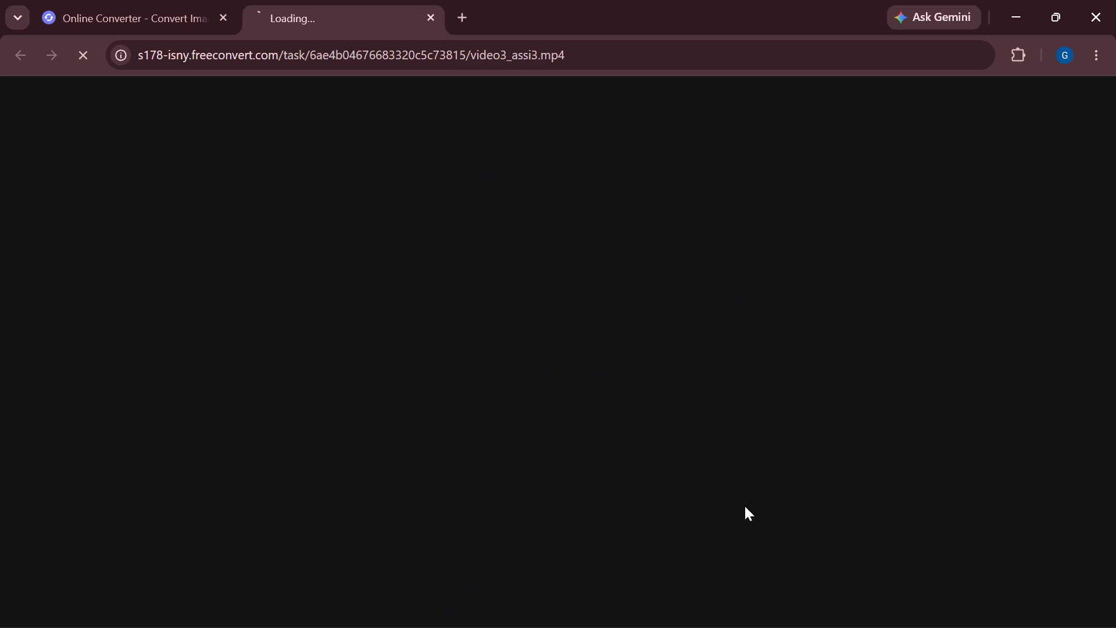
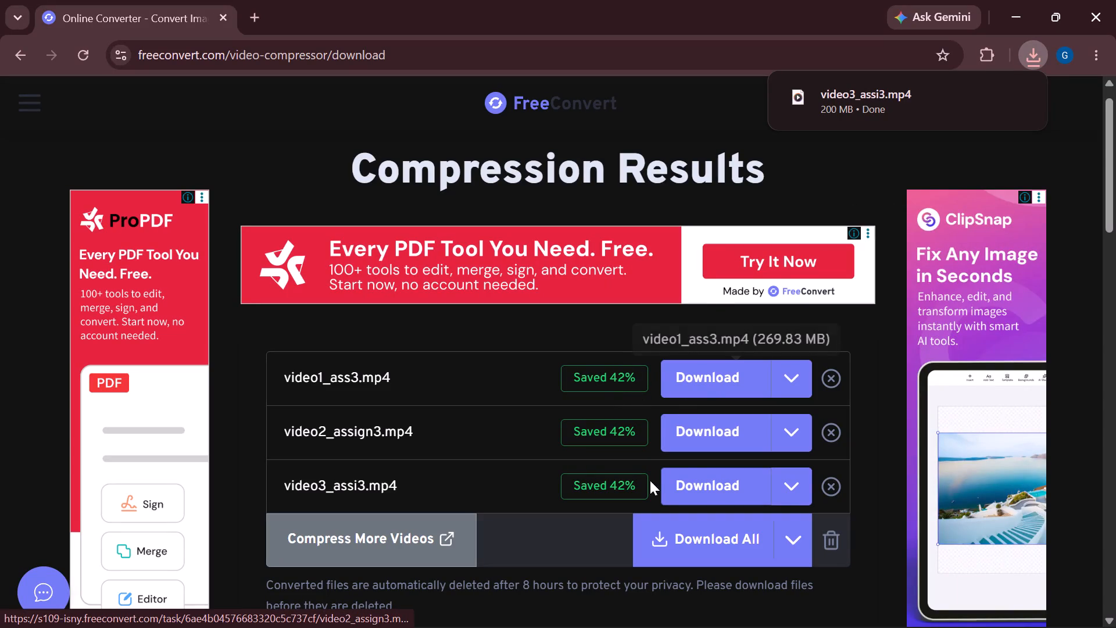
Download the compressed video1_ass3.mp4 and video2_assign3.mp4 from the compression results.
click(742, 373)
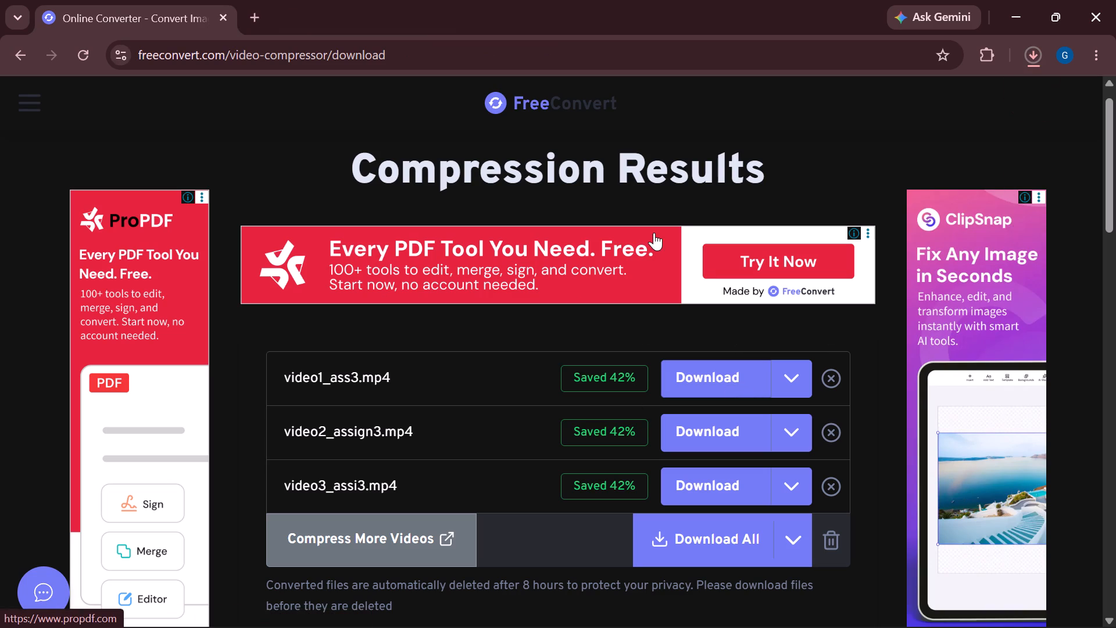
click(744, 430)
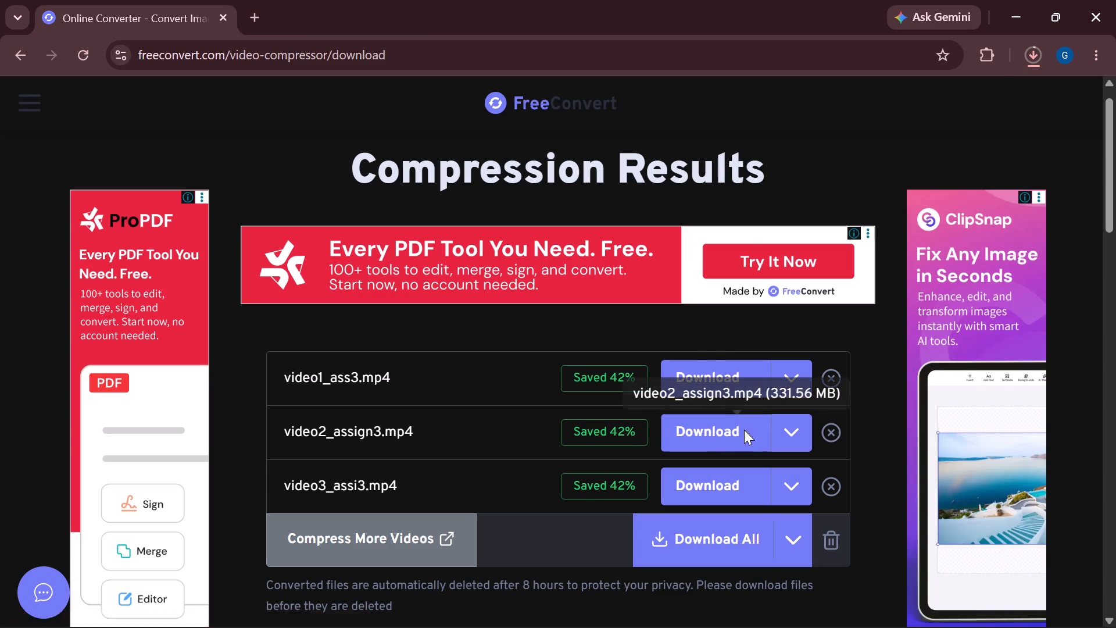
Remove video1_ass3.mp4, video2_assign3.mp4 and video3_assi3.mp4 from the compression results.
click(827, 376)
click(831, 441)
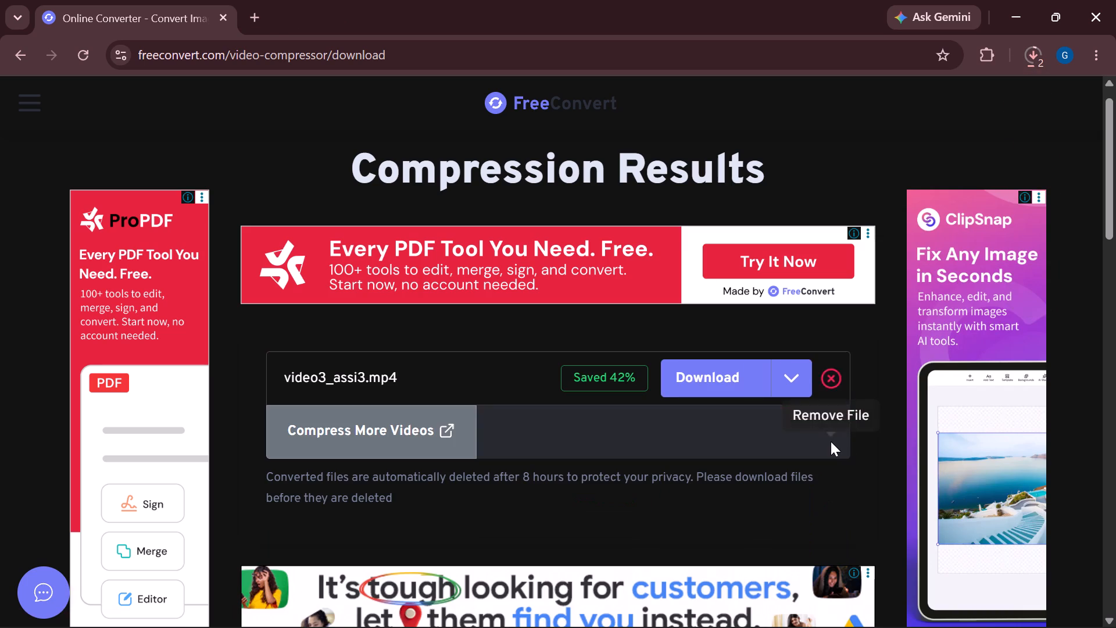
click(839, 373)
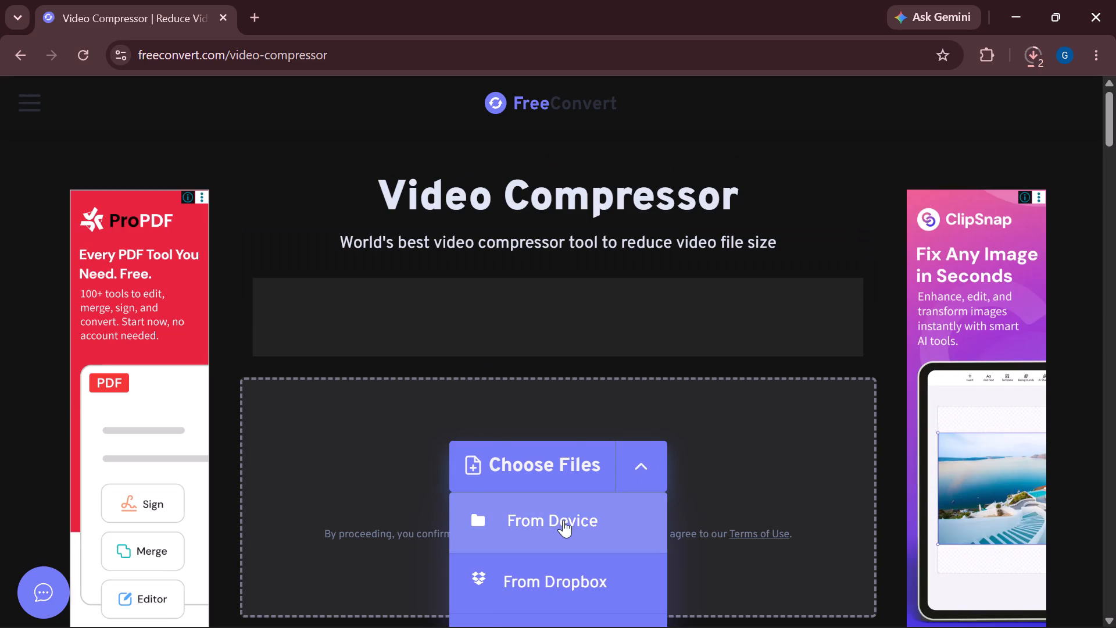
Check the recent download history for the progress of the compressed video downloads.
click(1029, 58)
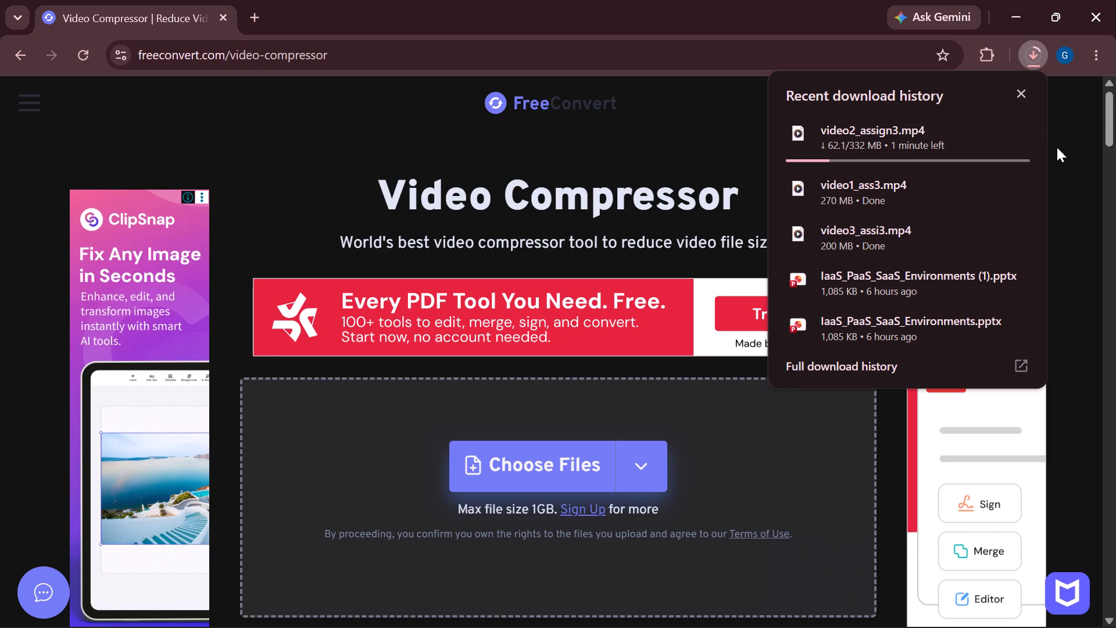
click(1080, 602)
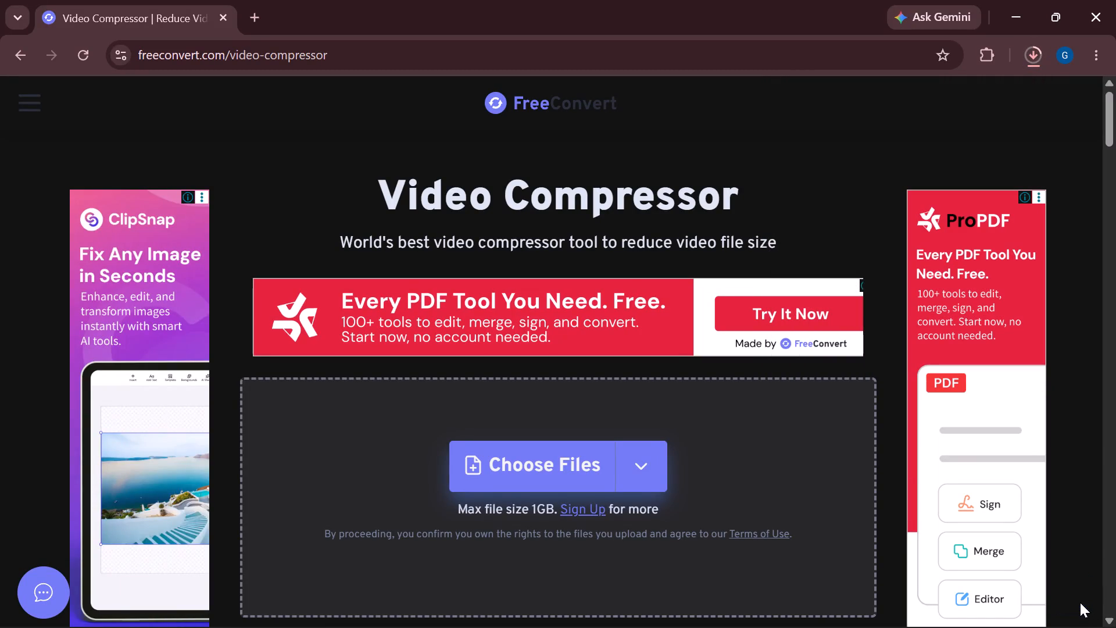
click(1032, 65)
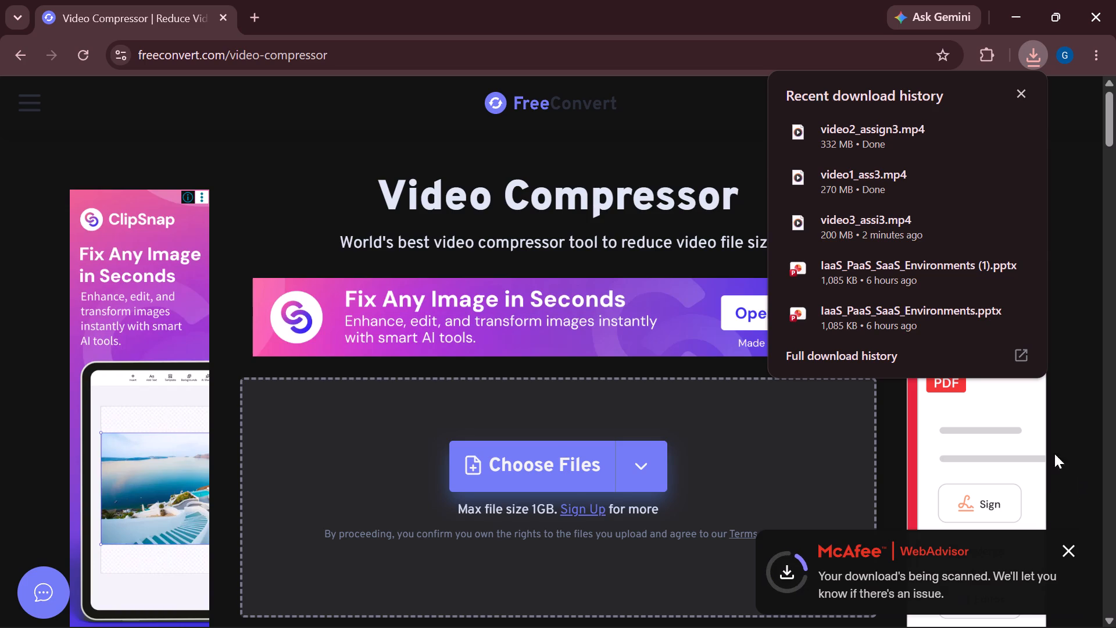
click(1021, 92)
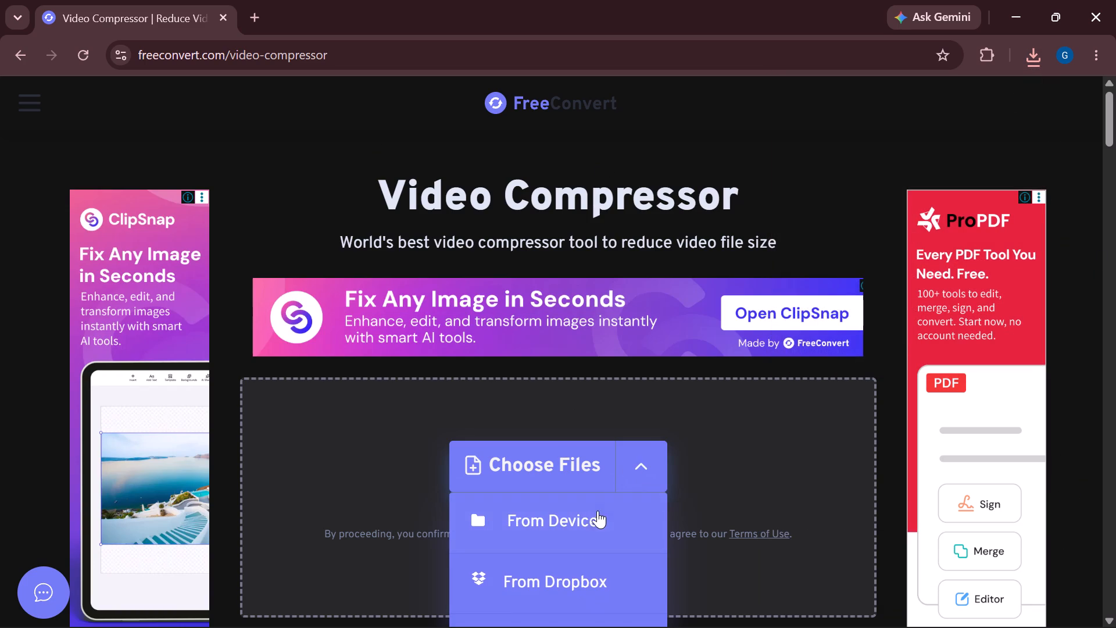
Add video3_assi3, video1_ass3 and video2_assign3 from the device's Downloads folder to the video compressor.
click(598, 513)
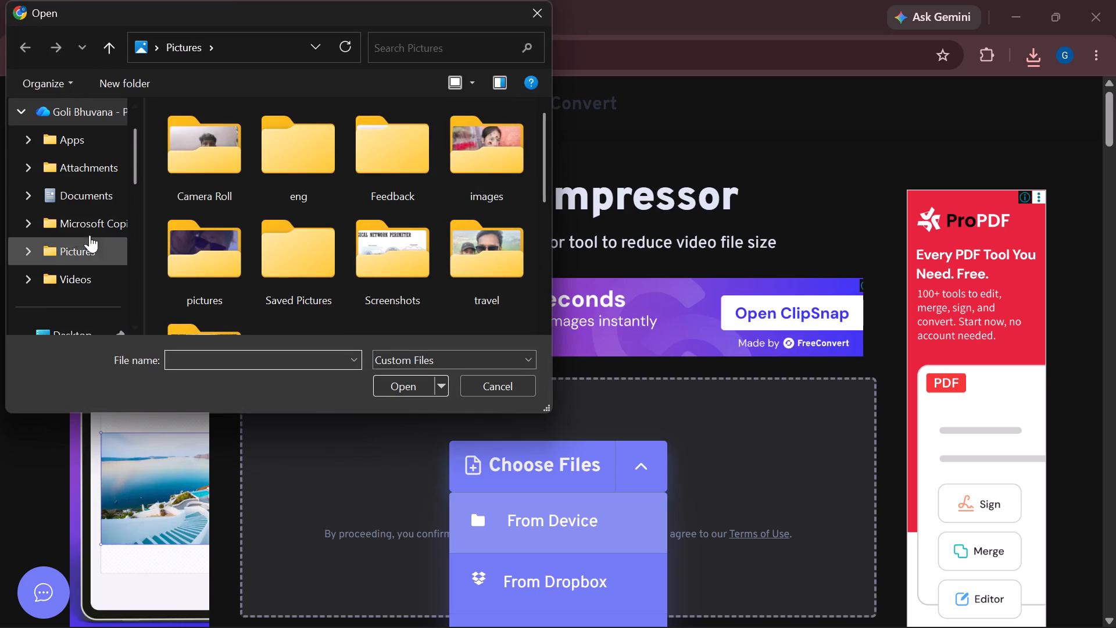
scroll(86, 212, down, 1)
click(78, 195)
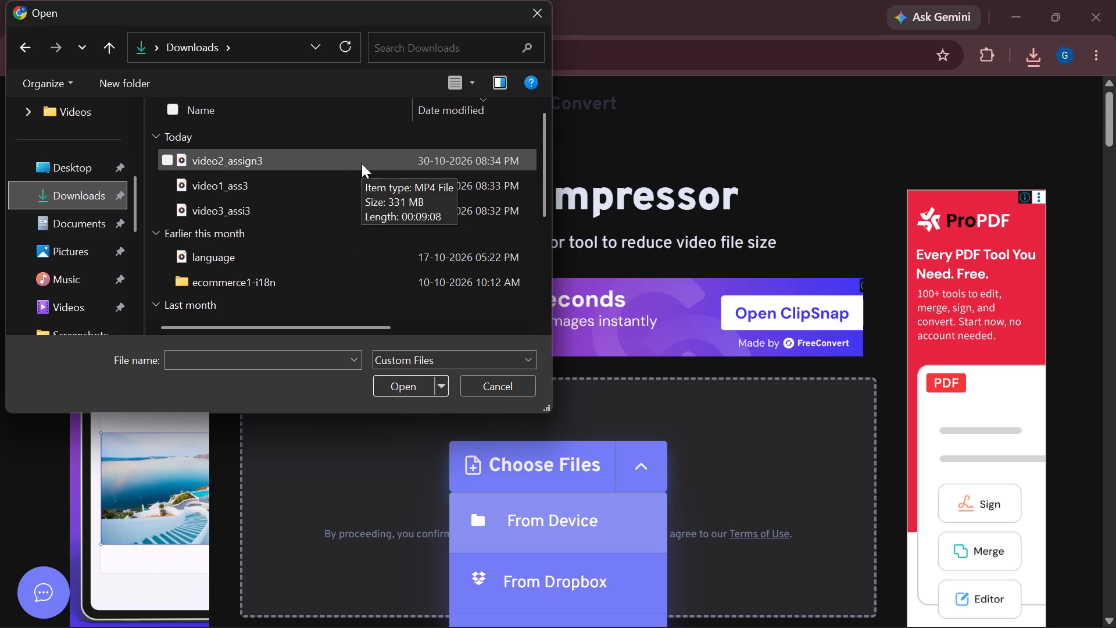
double_click(349, 208)
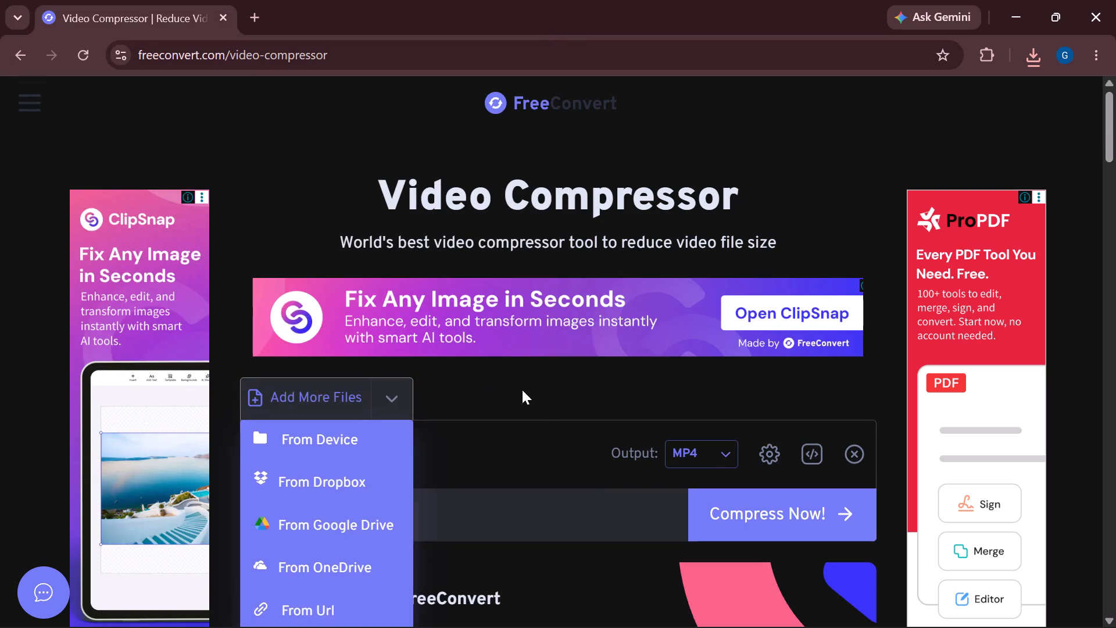
click(375, 436)
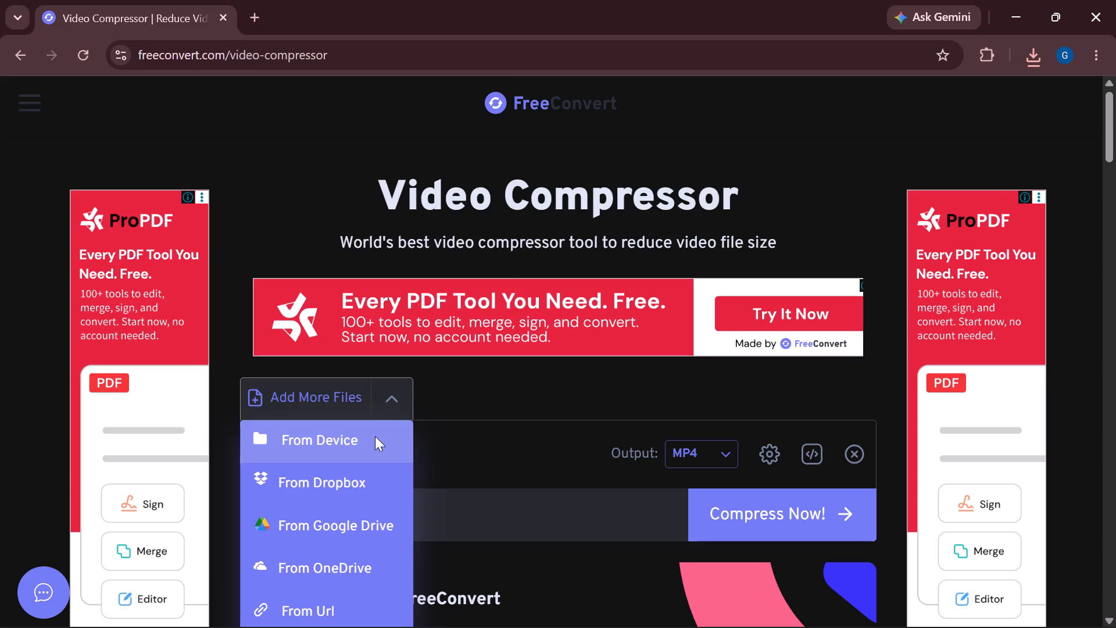
double_click(316, 186)
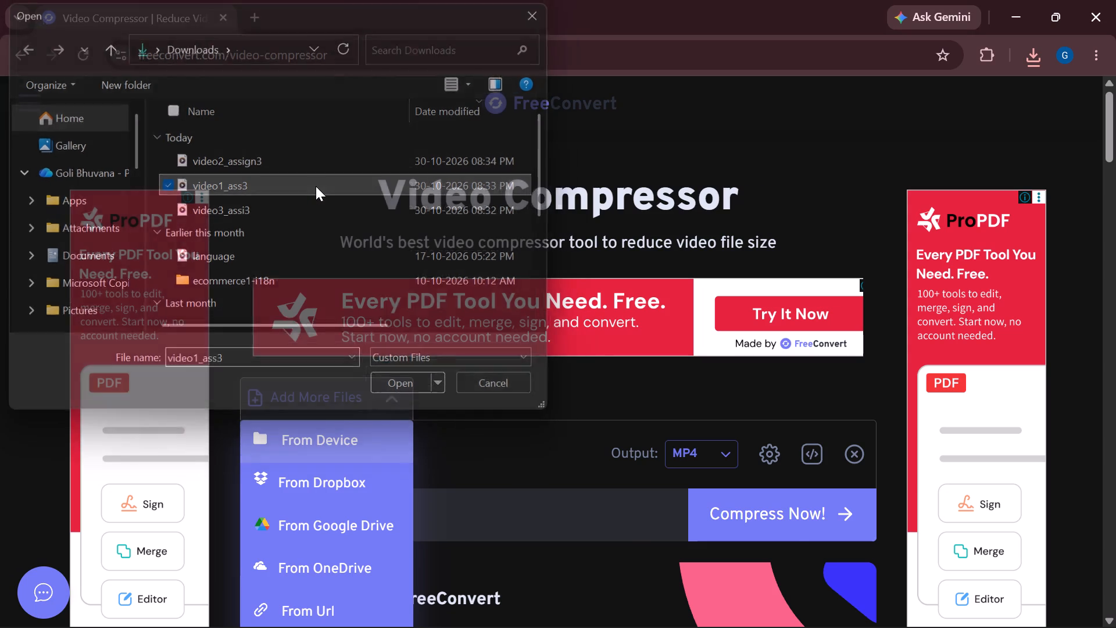
click(400, 389)
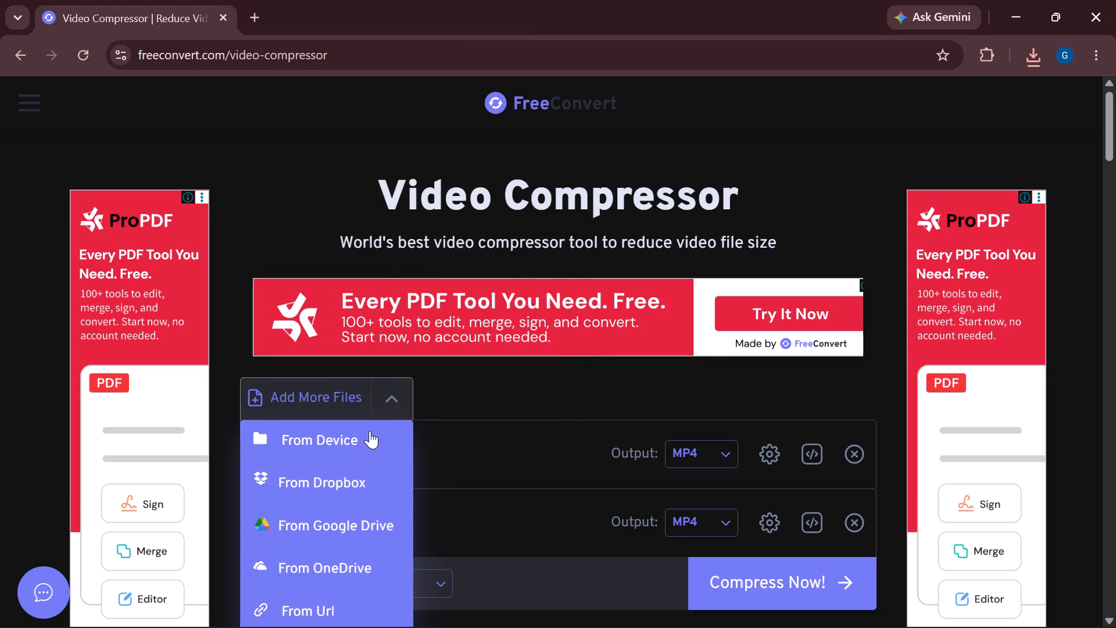
click(366, 437)
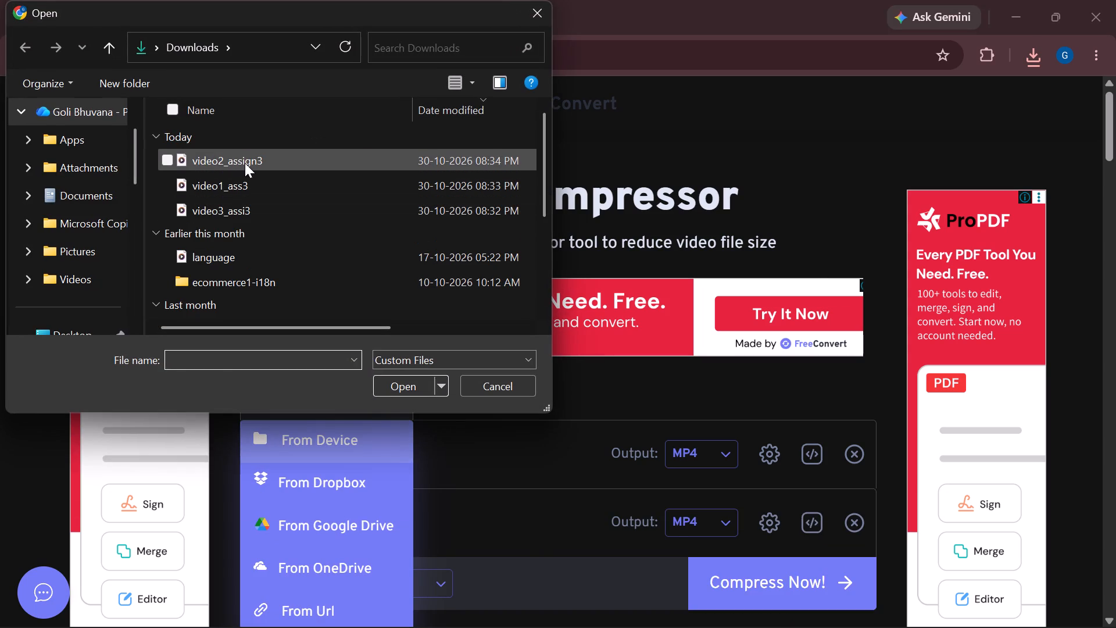
double_click(245, 163)
Start compressing the three added videos with MP4 output.
scroll(692, 463, down, 1)
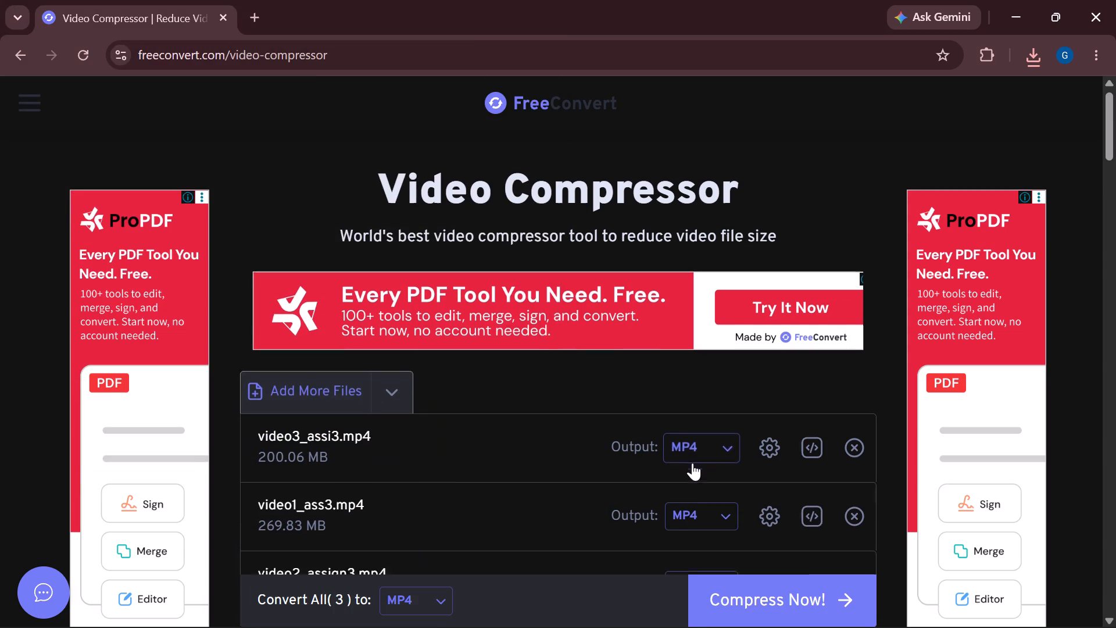
scroll(692, 463, down, 1)
click(770, 483)
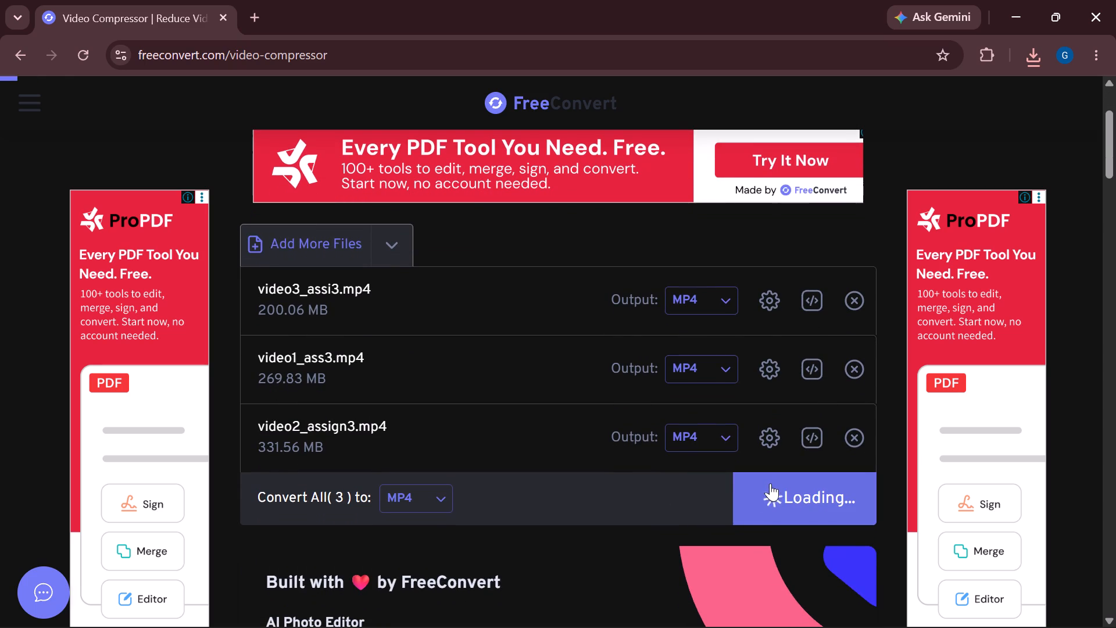
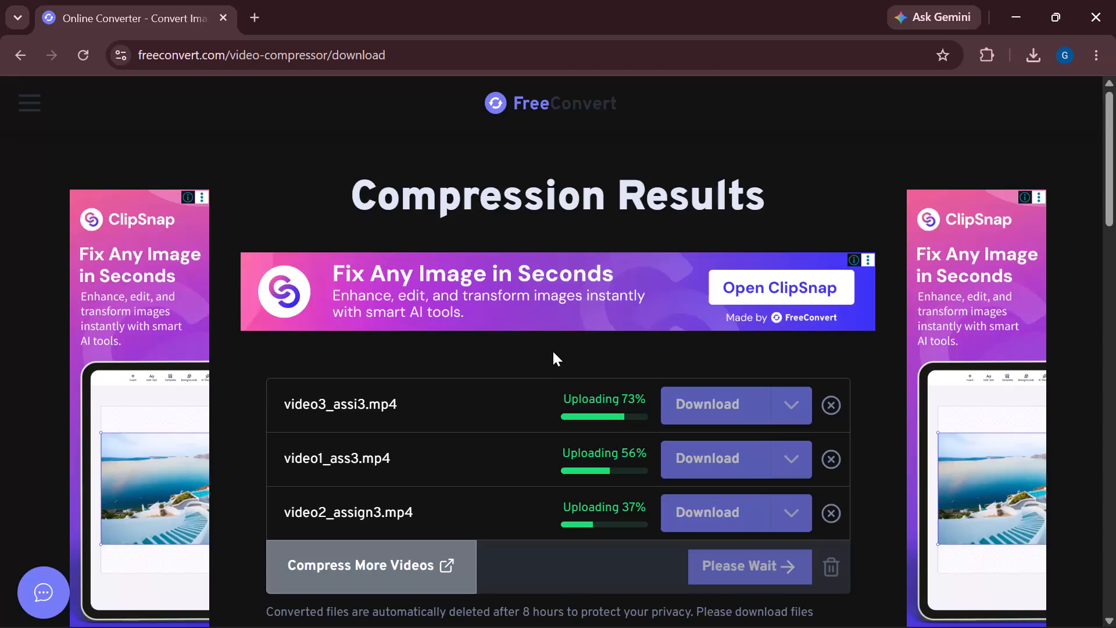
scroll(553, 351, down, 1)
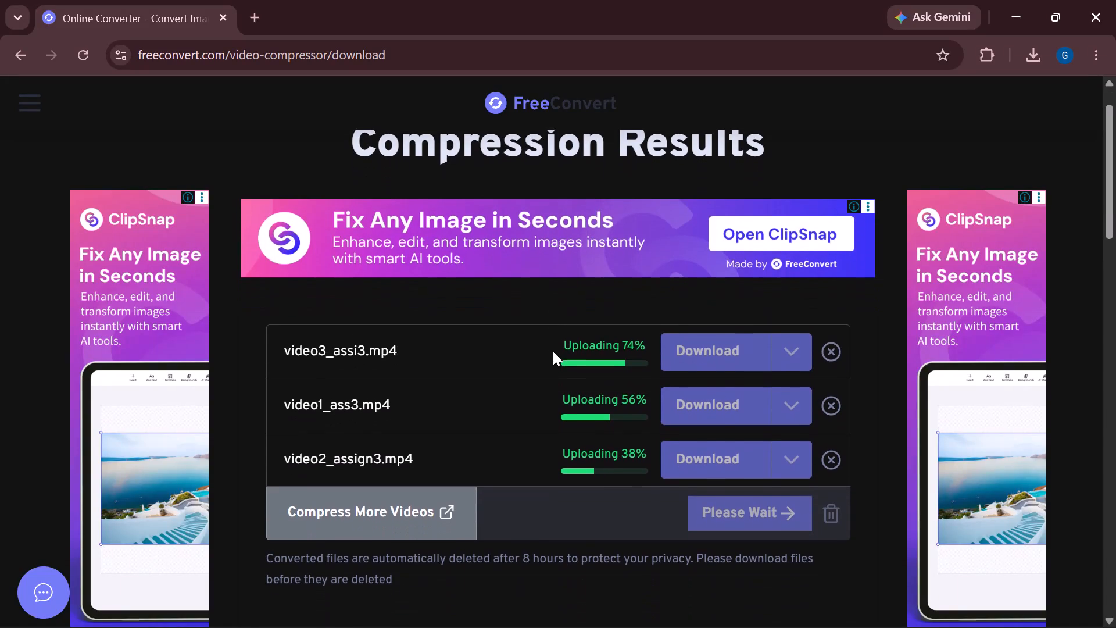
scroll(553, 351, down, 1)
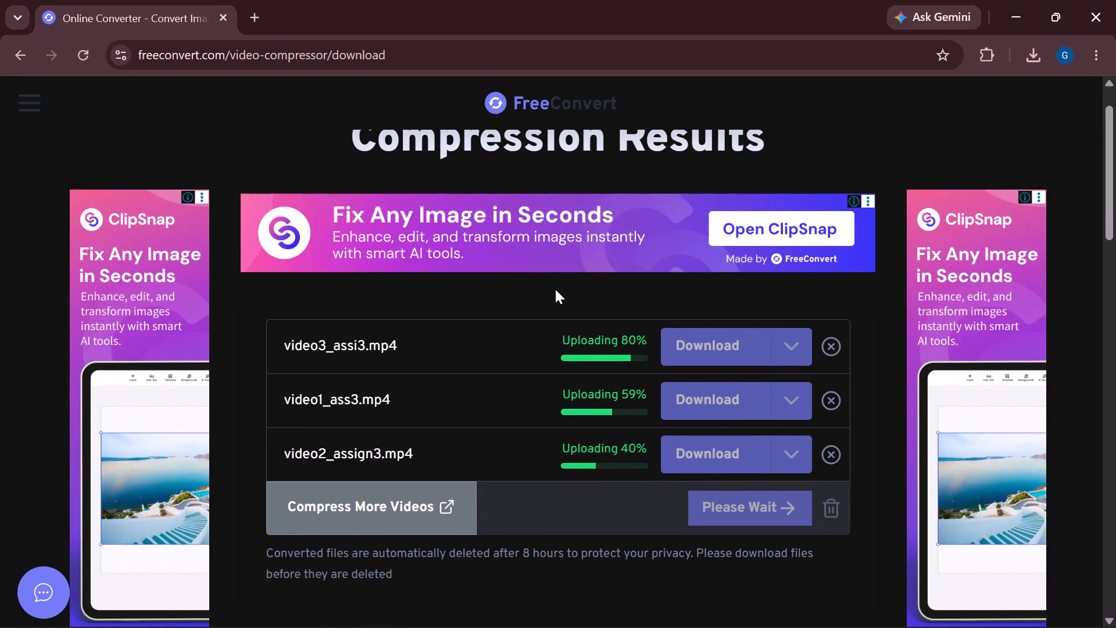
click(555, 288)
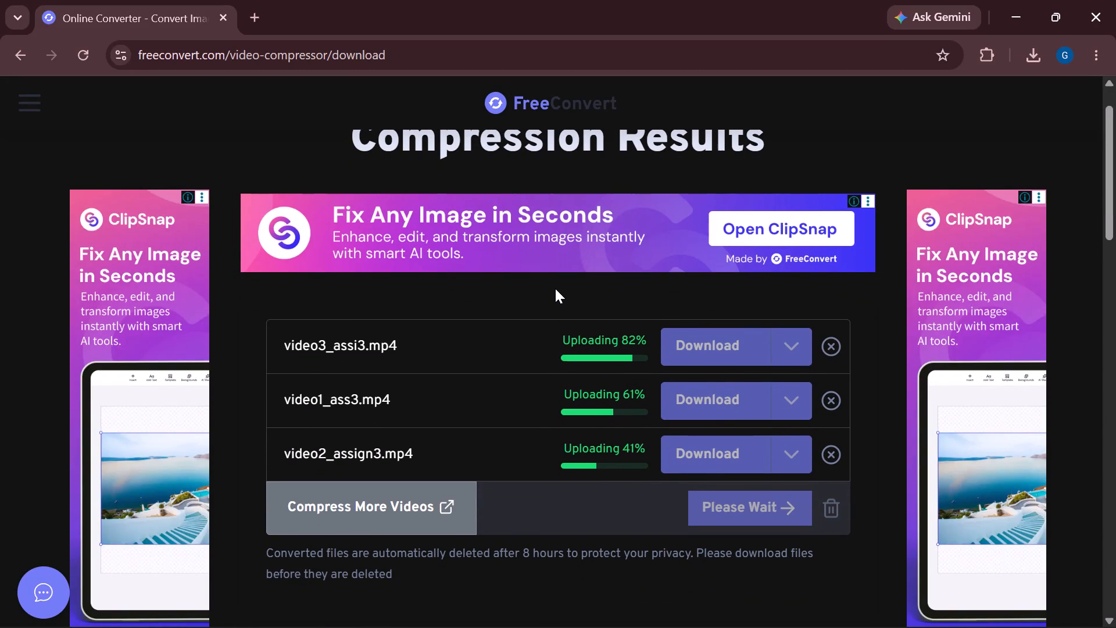
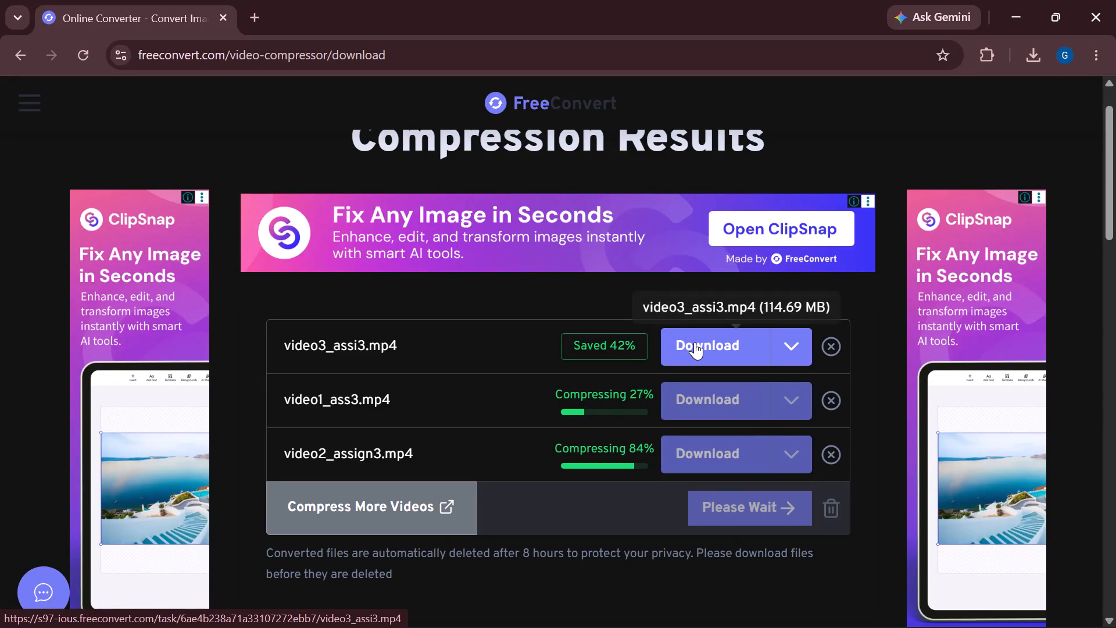
Download the compressed video3_assi3.mp4, video2_assign3.mp4 and video1_ass3.mp4 as each finishes compressing, checking the download progress.
click(695, 342)
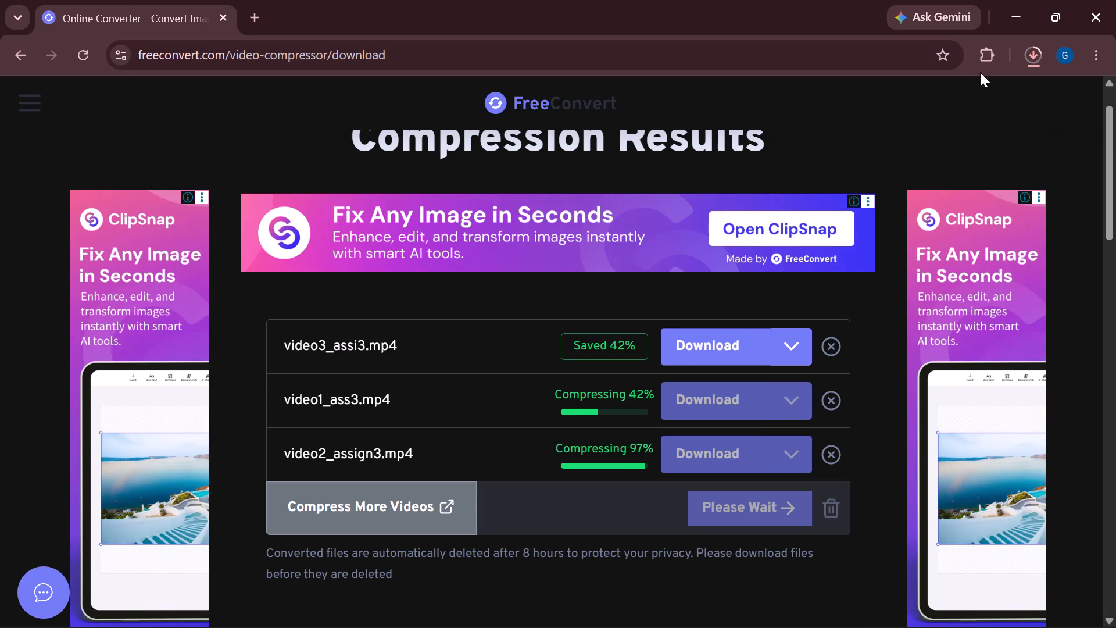
click(1029, 51)
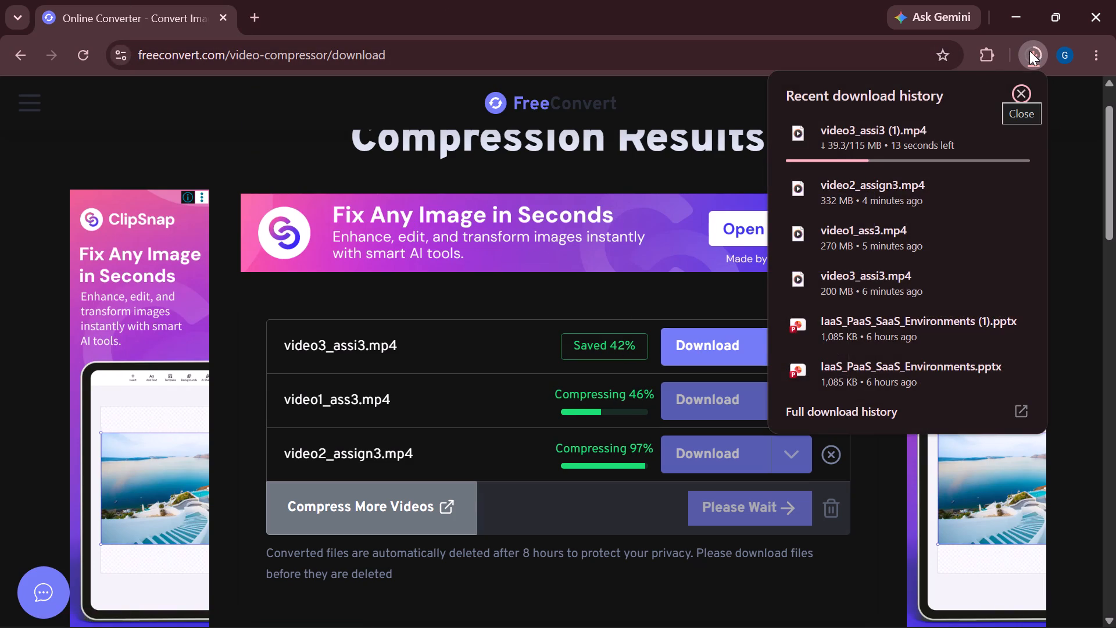
click(1067, 154)
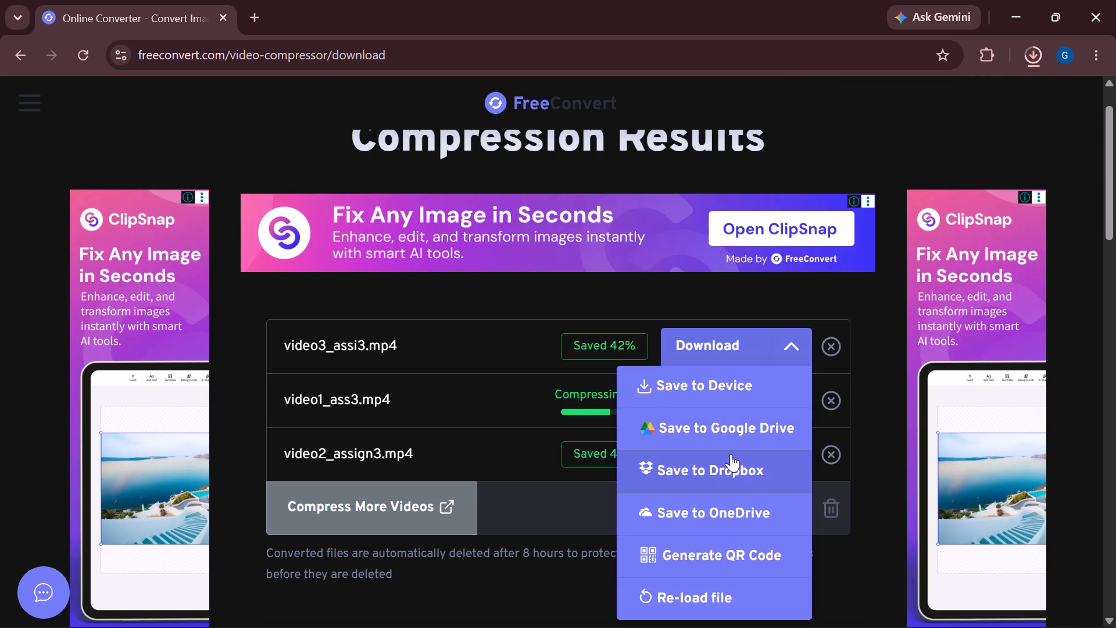
click(737, 448)
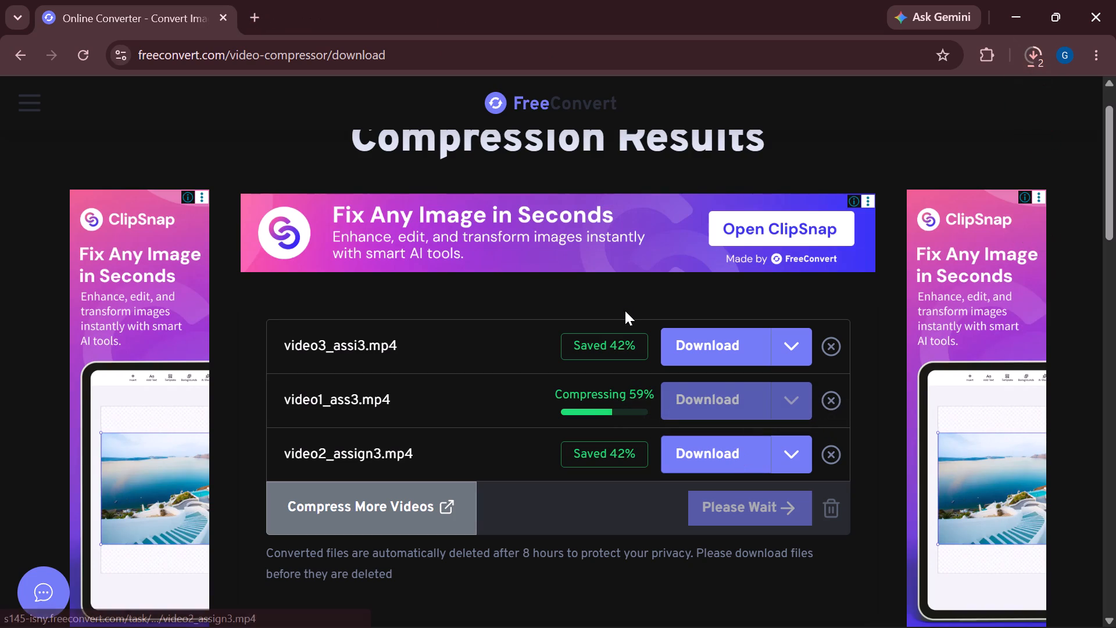
click(1029, 52)
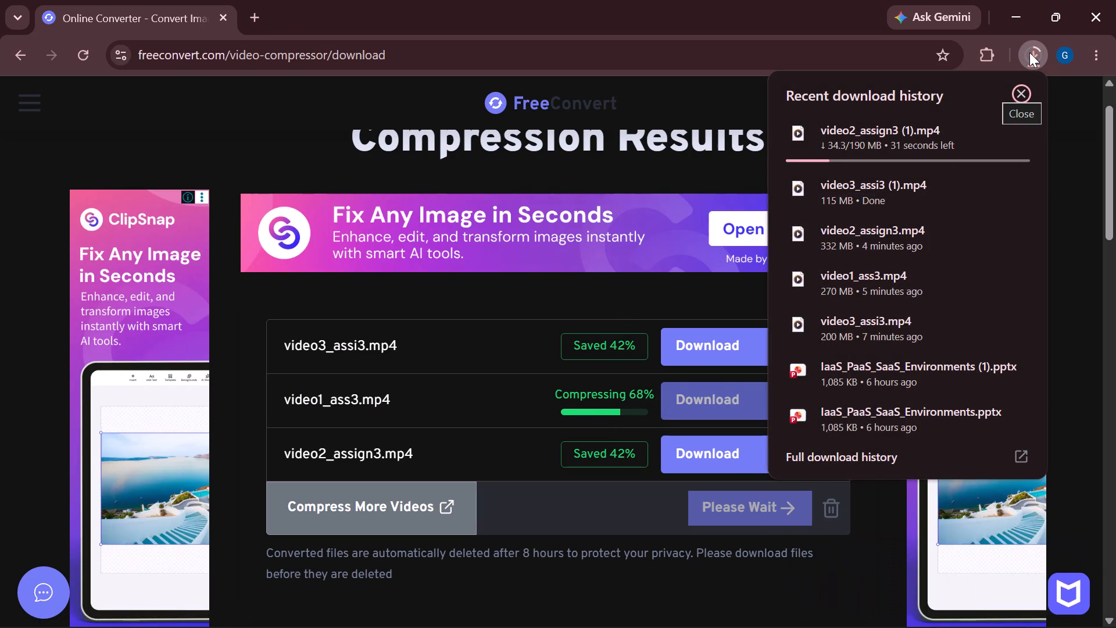
click(1056, 130)
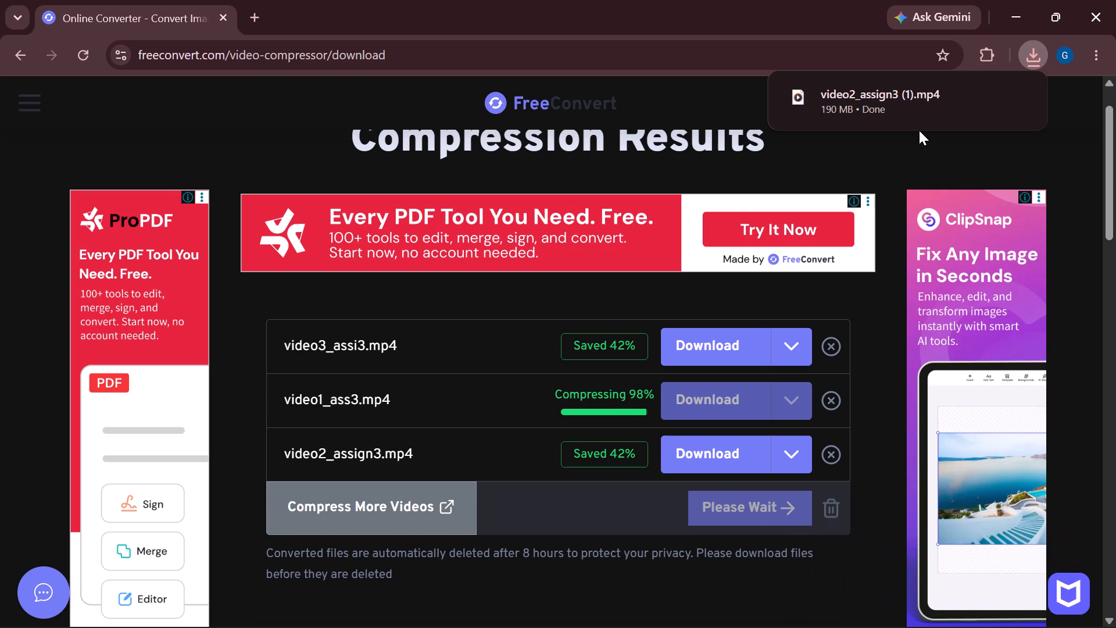
click(895, 148)
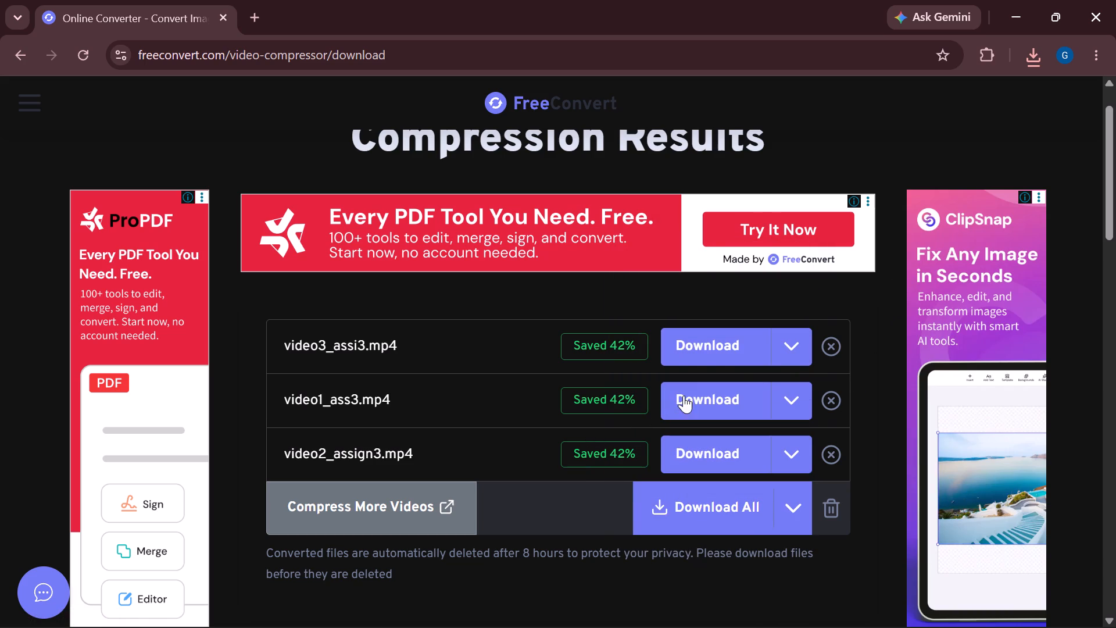
click(703, 393)
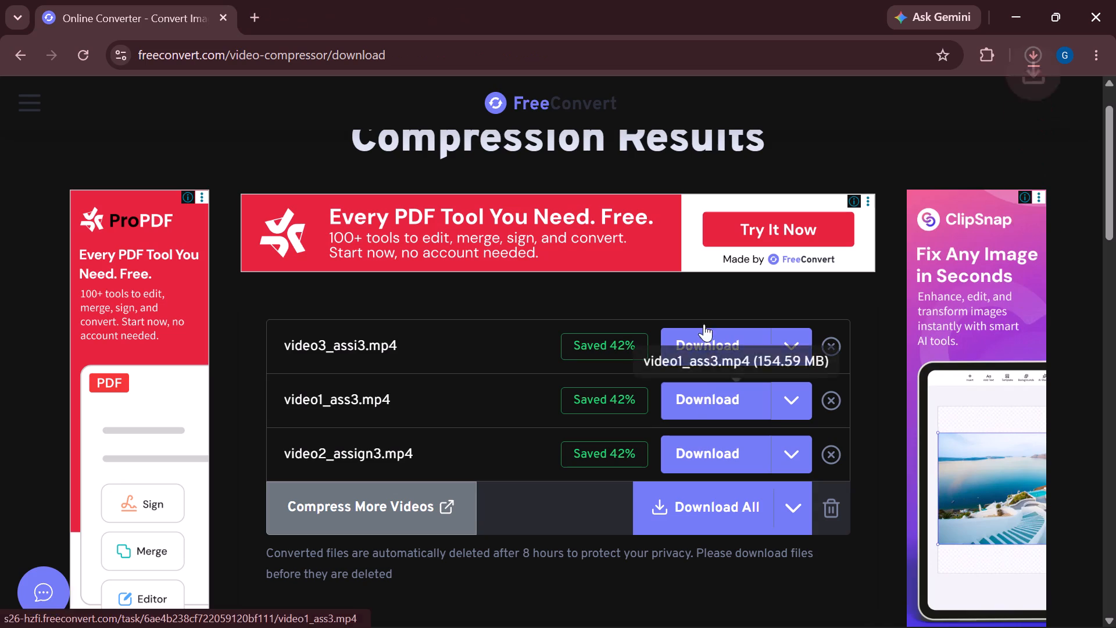
click(1029, 57)
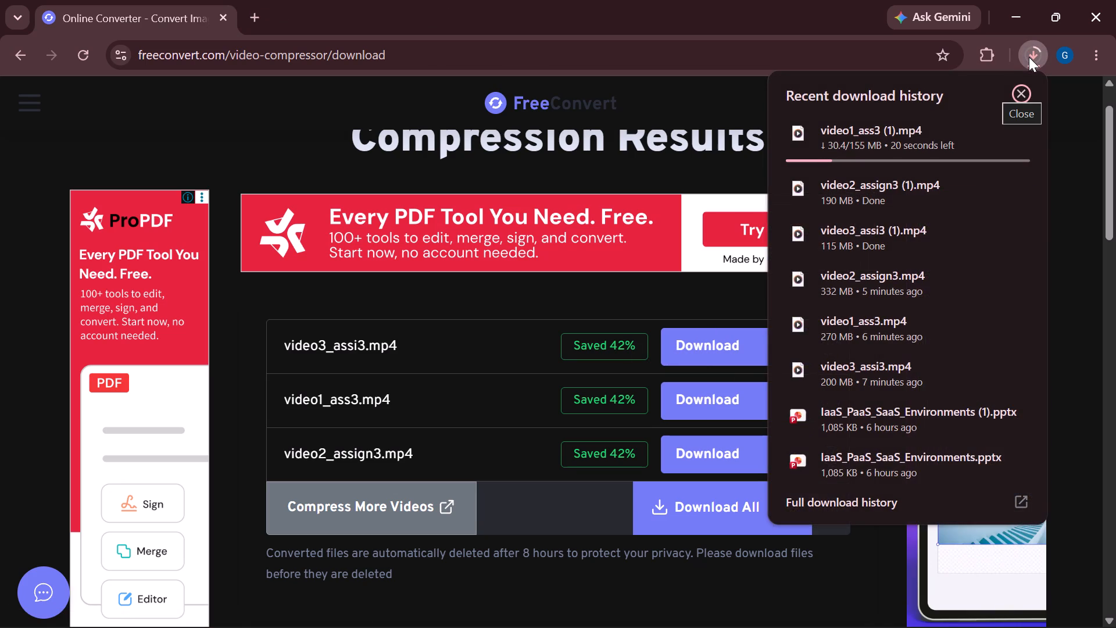
Check the Downloads folder in File Explorer and the browser's recent download history for the compressed video files.
click(1012, 17)
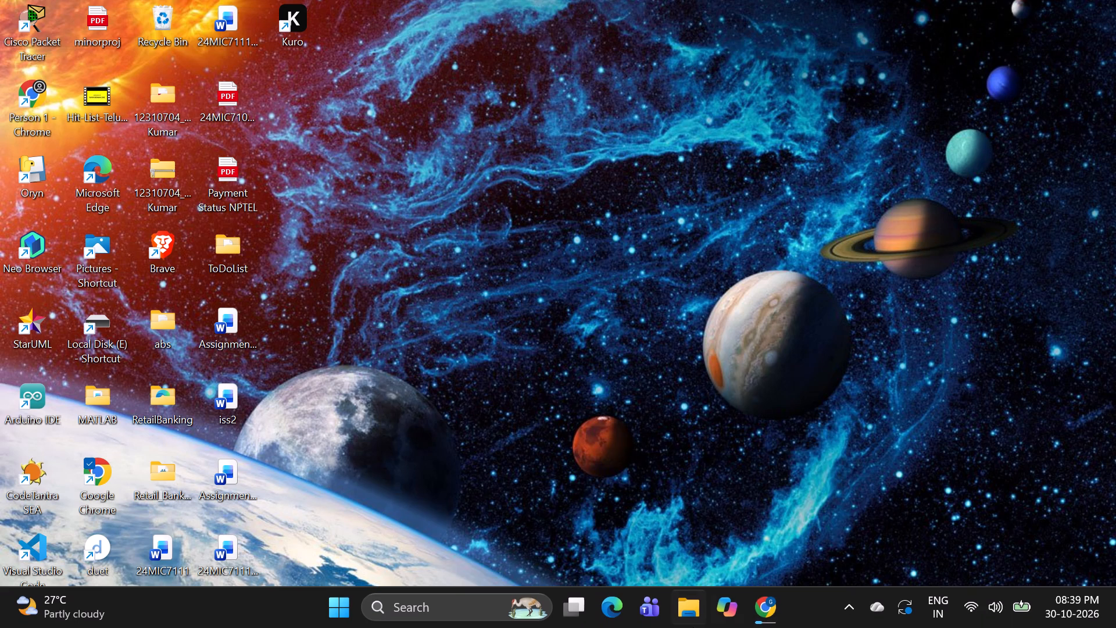
click(689, 605)
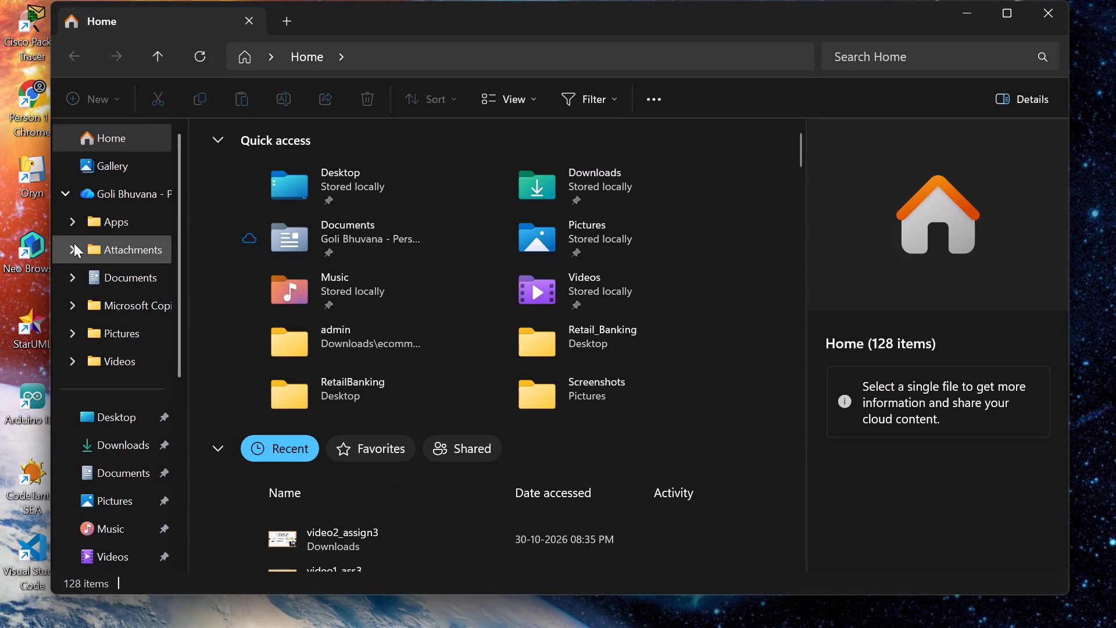
click(128, 443)
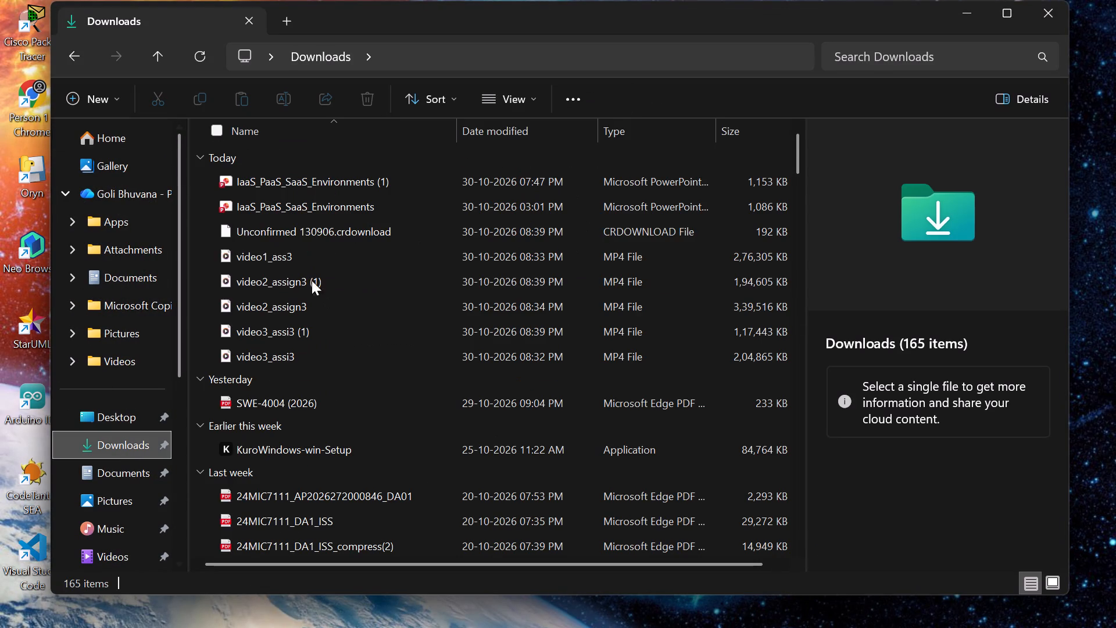
scroll(374, 291, up, 2)
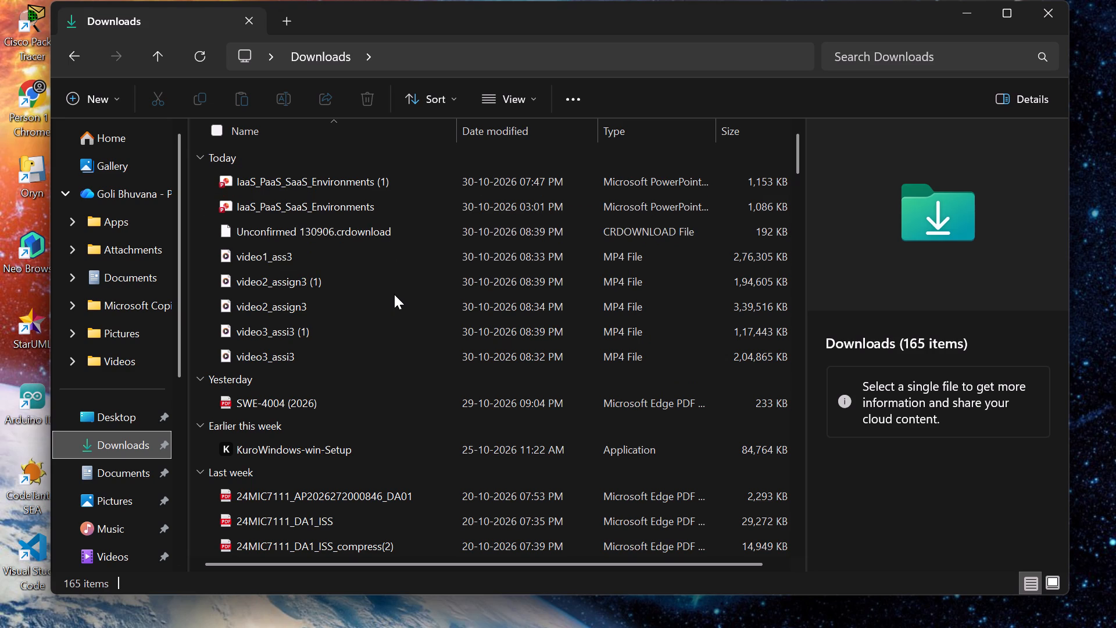
click(1038, 5)
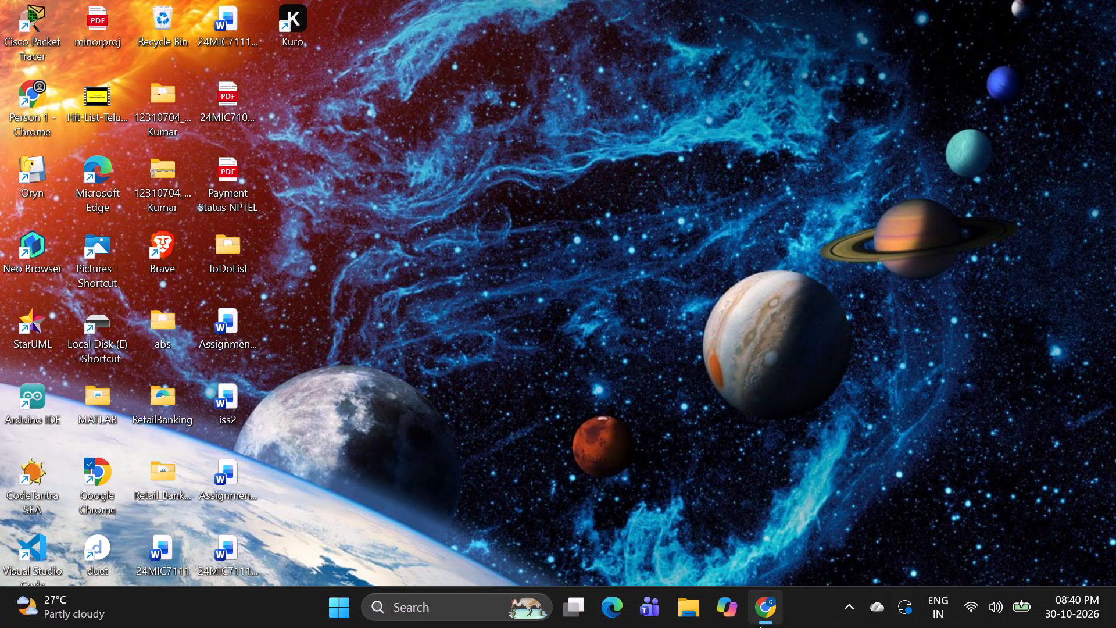
click(759, 609)
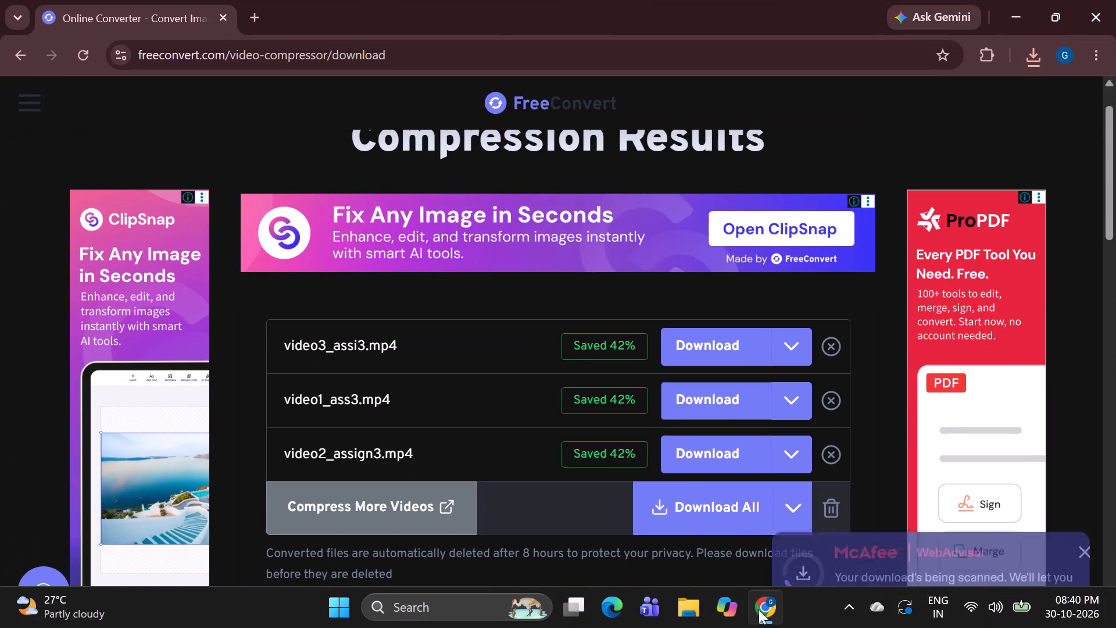
click(1032, 69)
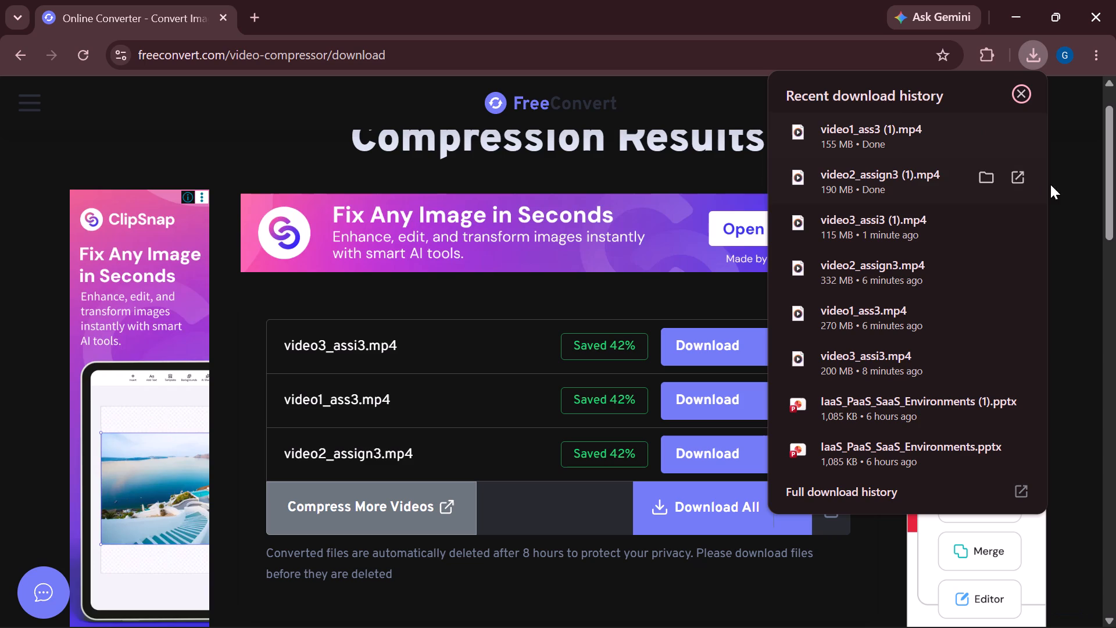
click(1088, 174)
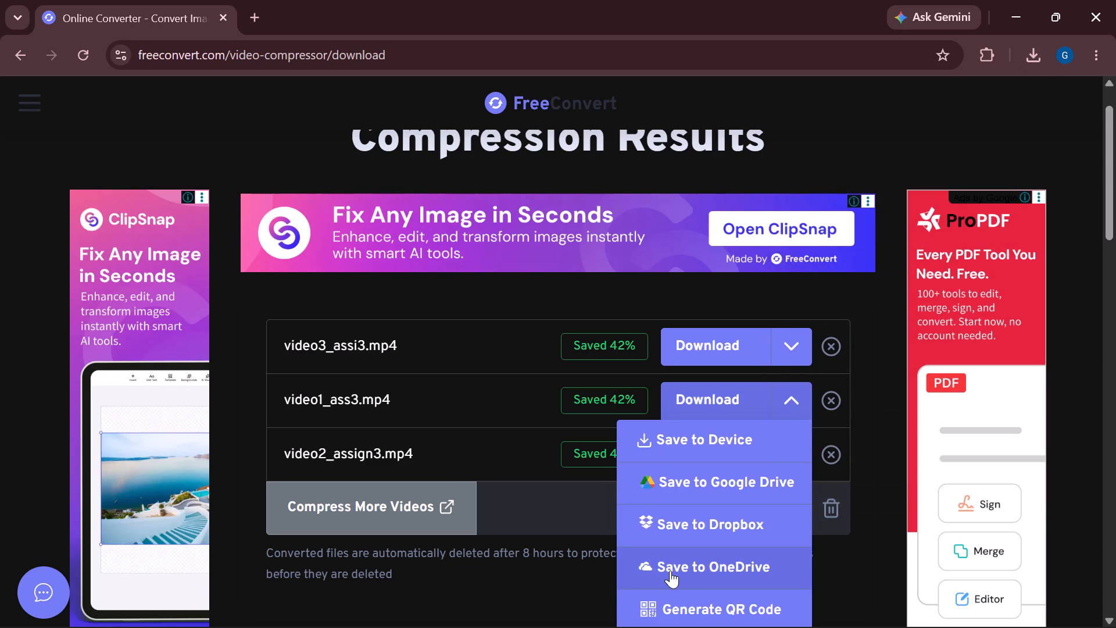
Play the compressed video1_ass3 (1) from the Downloads folder briefly to check it, closing the player when done.
click(682, 608)
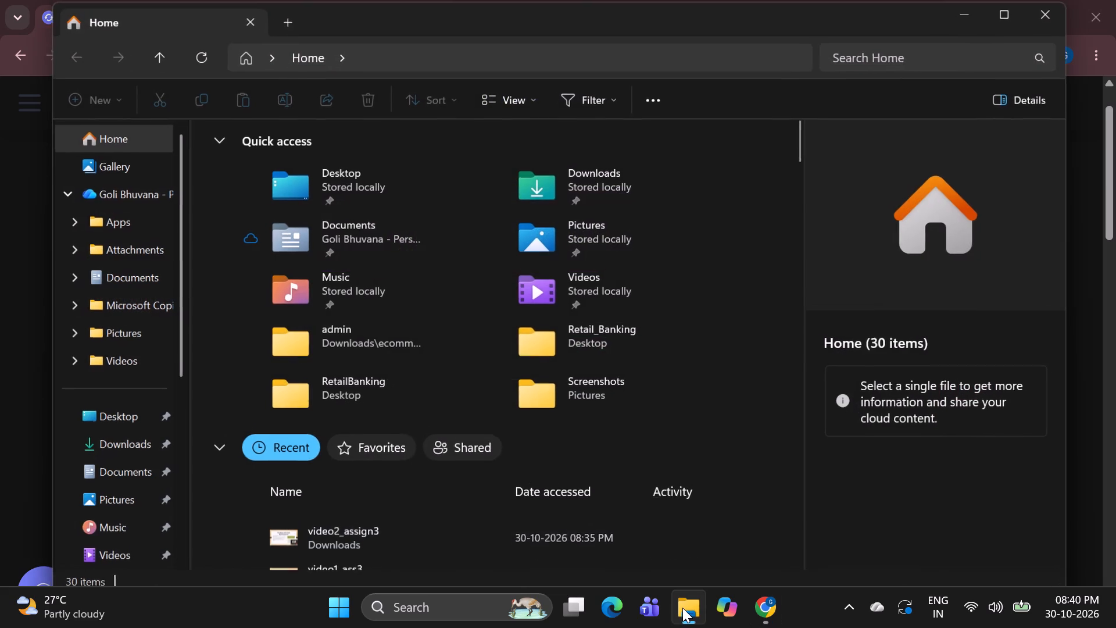
scroll(108, 220, up, 5)
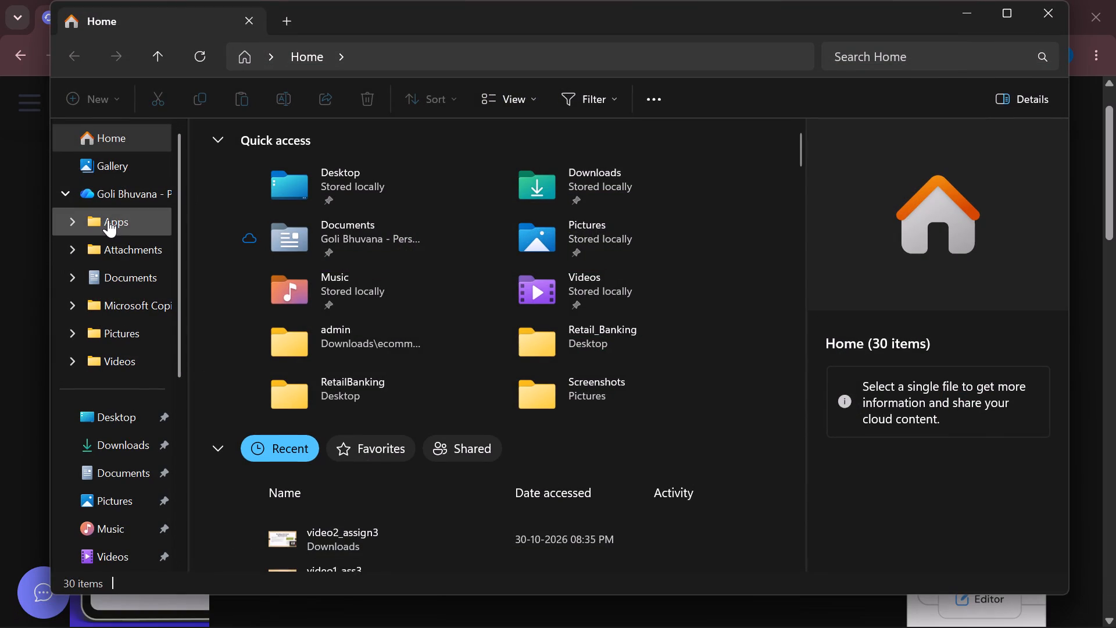
click(118, 455)
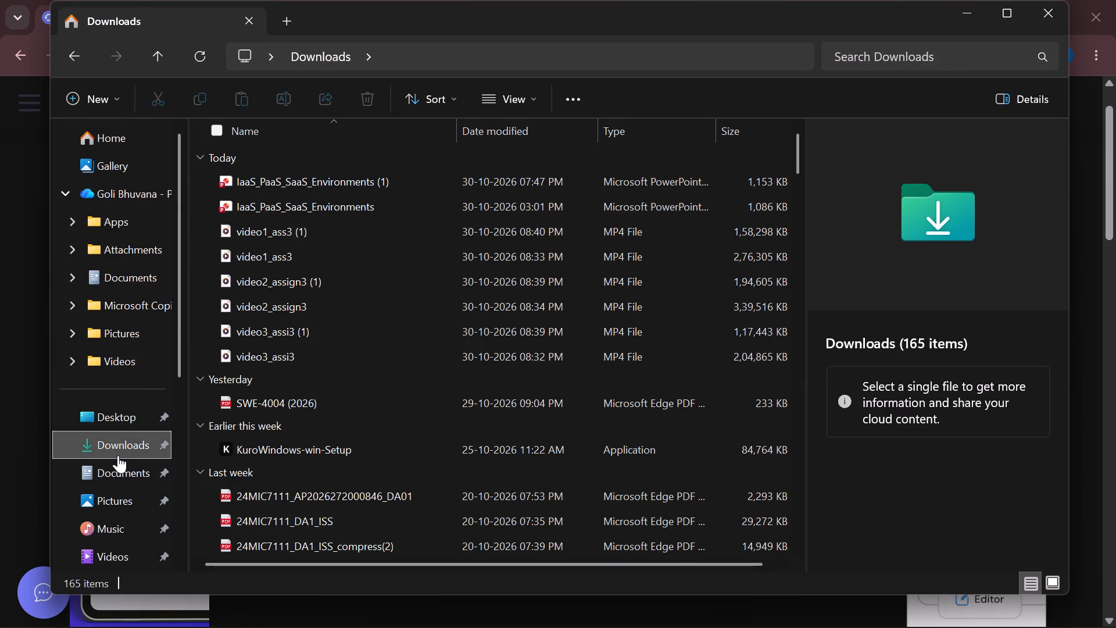
double_click(399, 227)
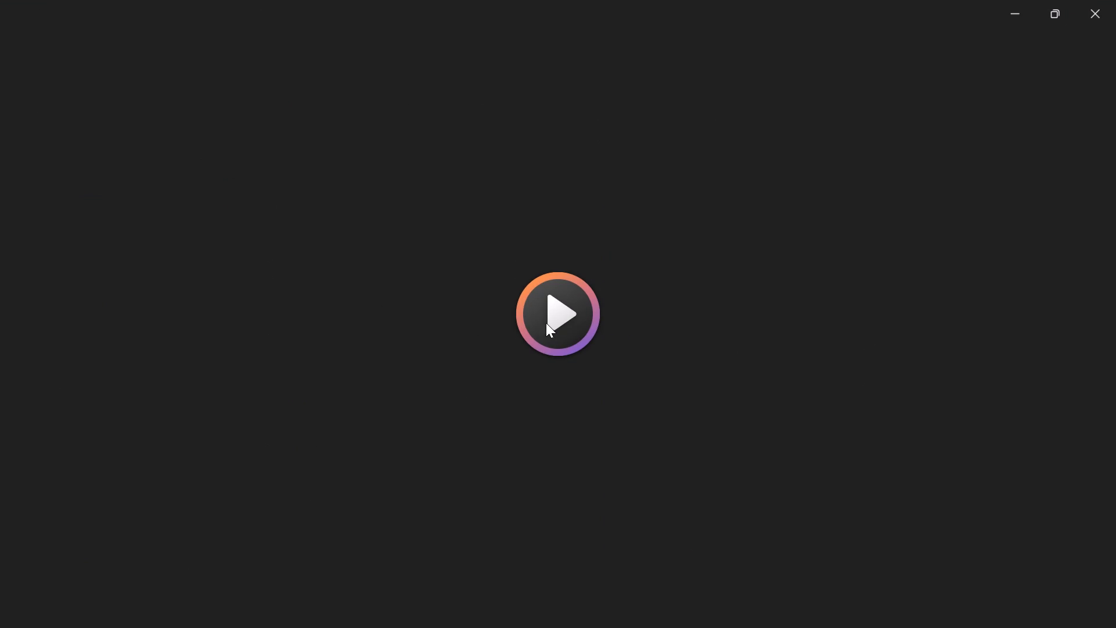
click(546, 323)
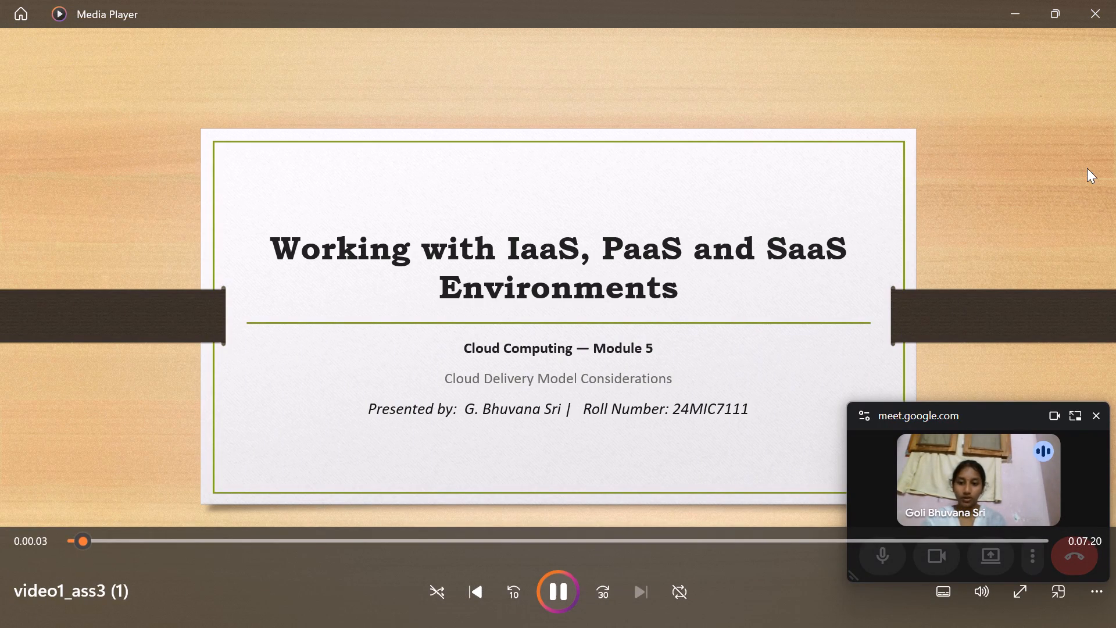
click(1103, 0)
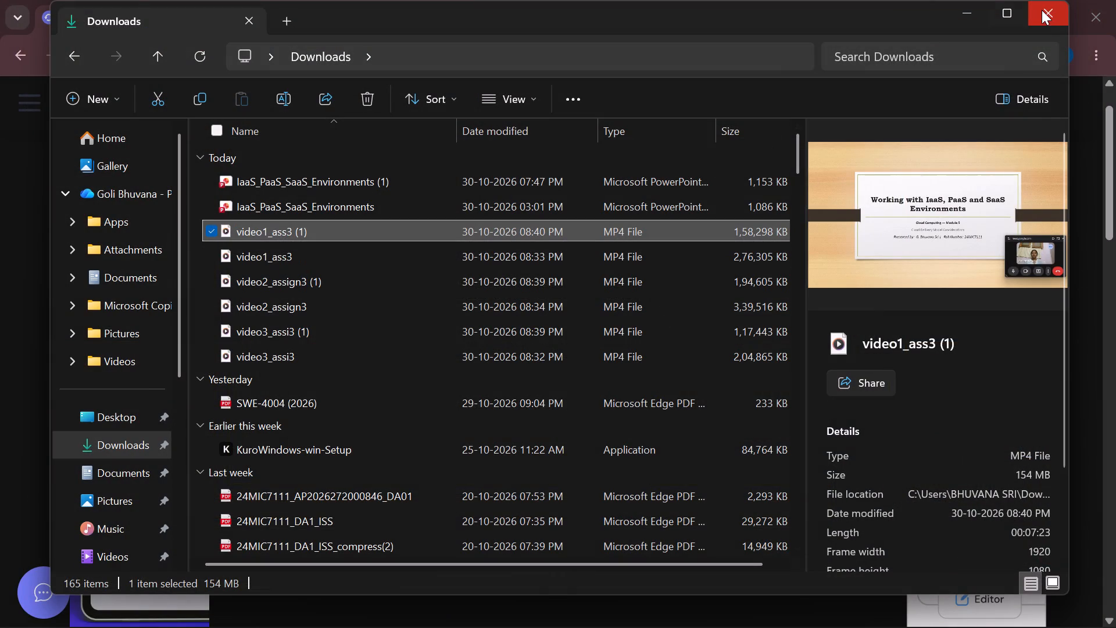
Close the Chrome window and minimize the Downloads folder window.
click(1102, 10)
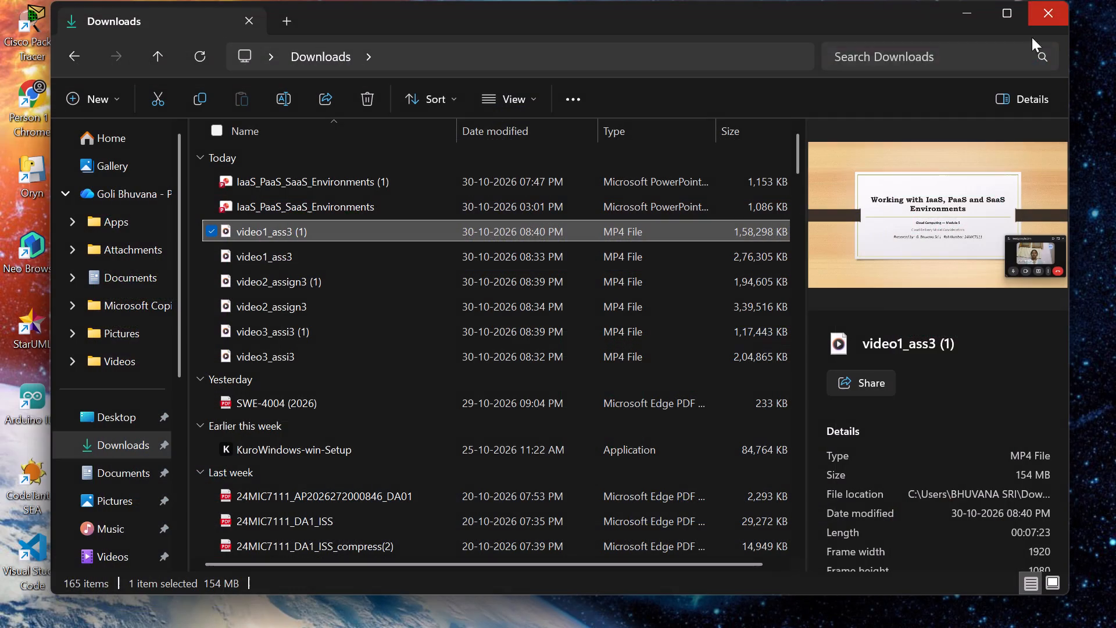
click(977, 21)
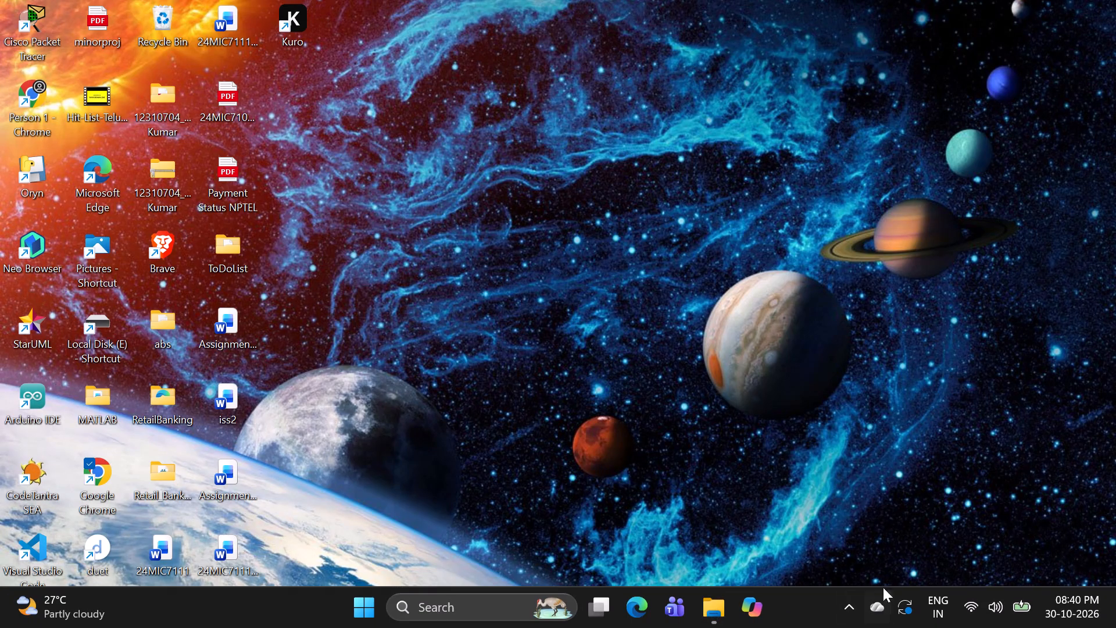
Find Microsoft Clipchamp by searching for "clip", open it and create a new video from scratch.
click(478, 600)
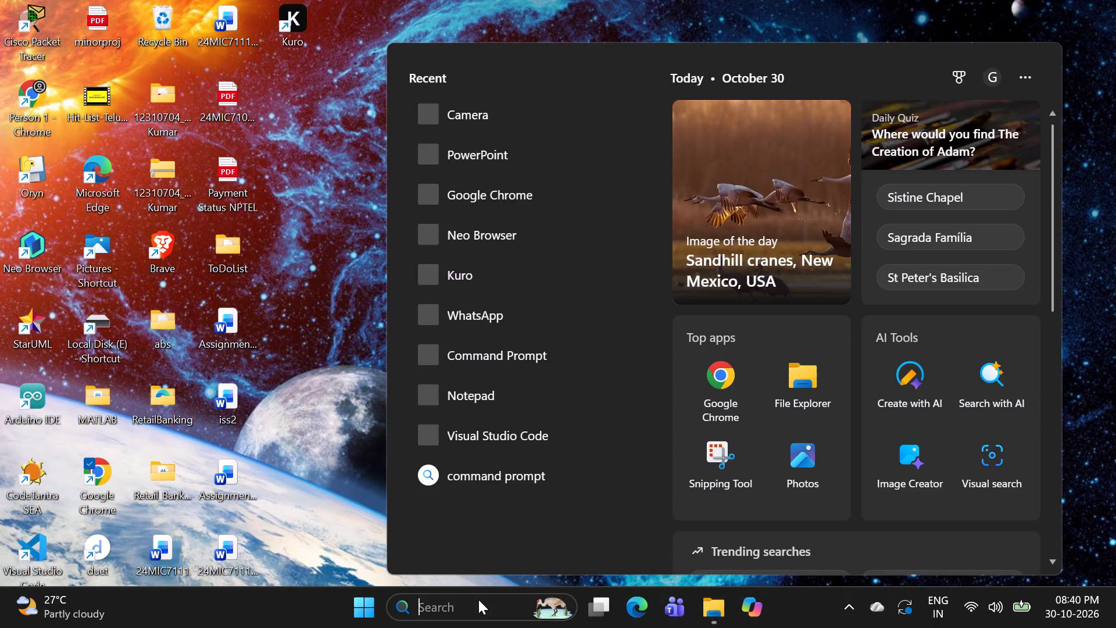
text(clip)
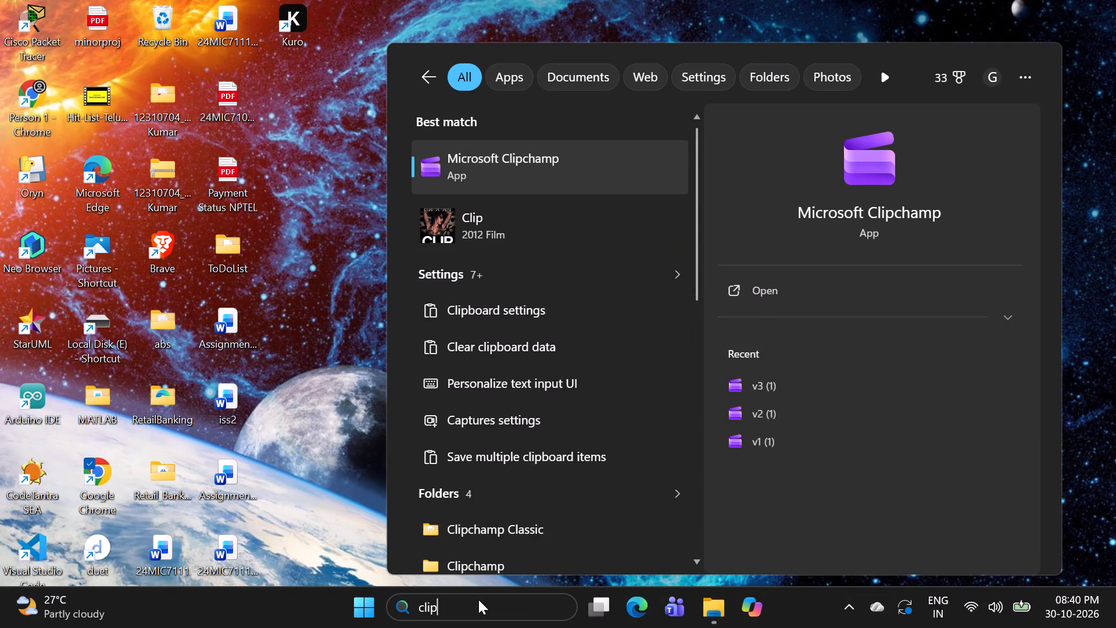
click(613, 151)
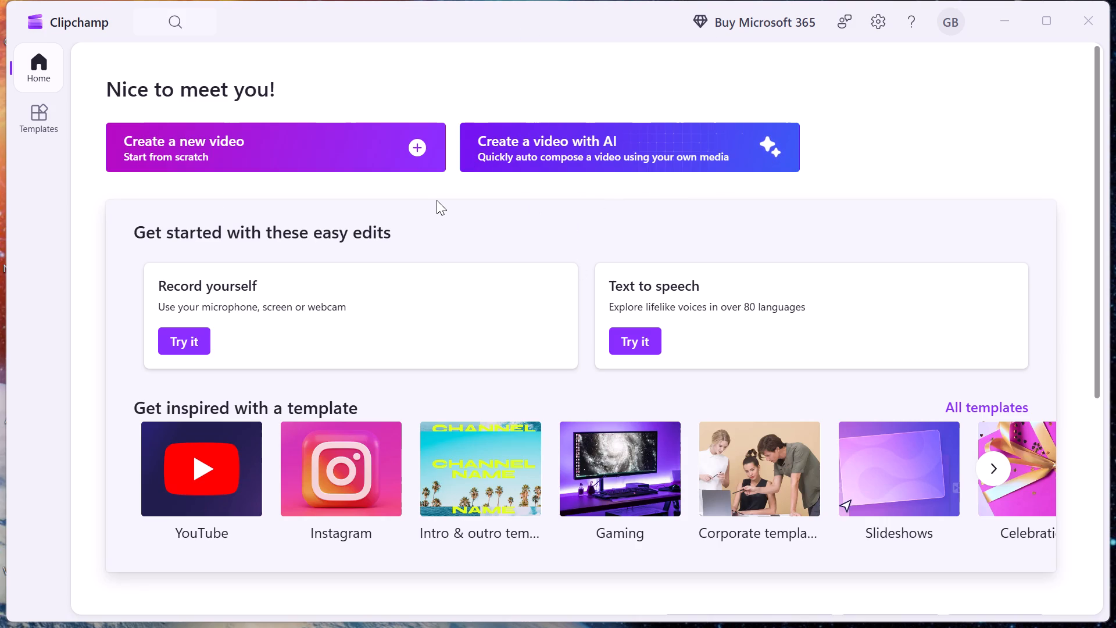
click(354, 145)
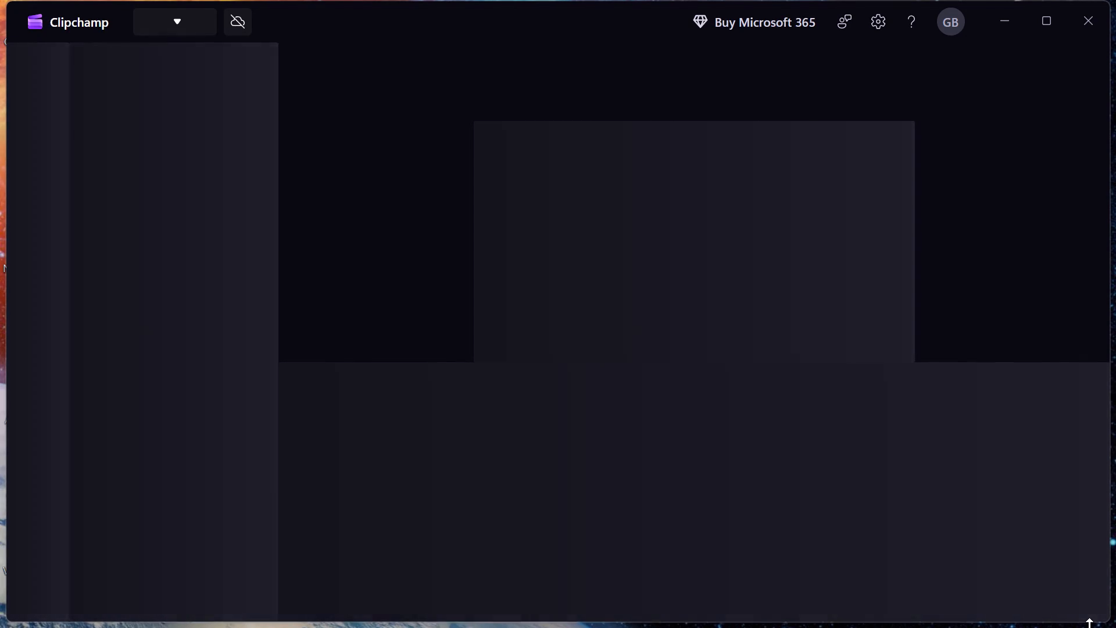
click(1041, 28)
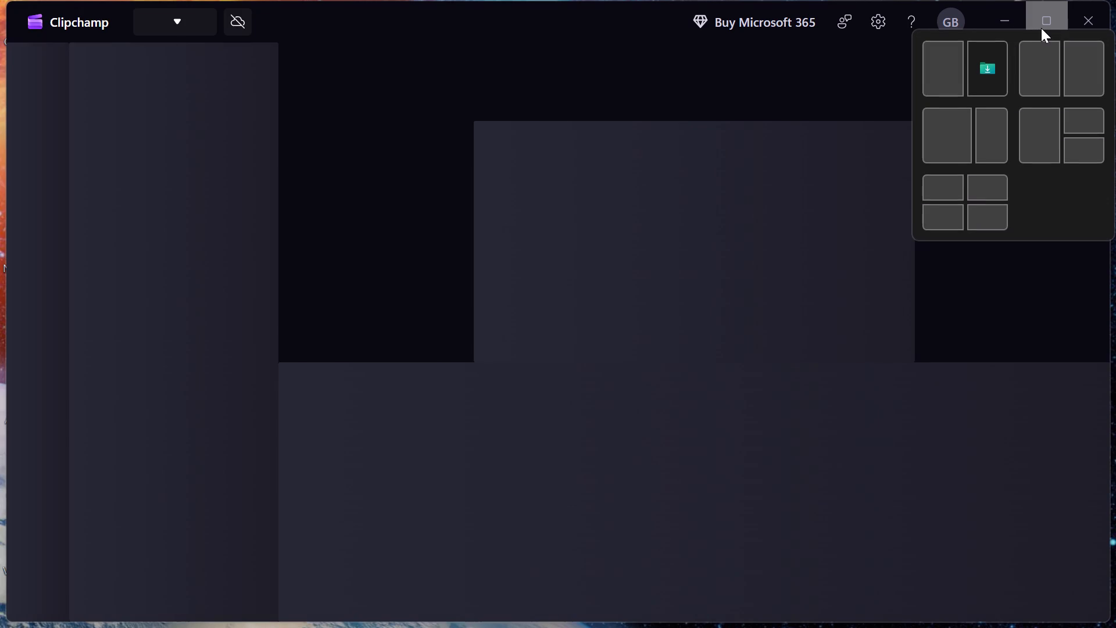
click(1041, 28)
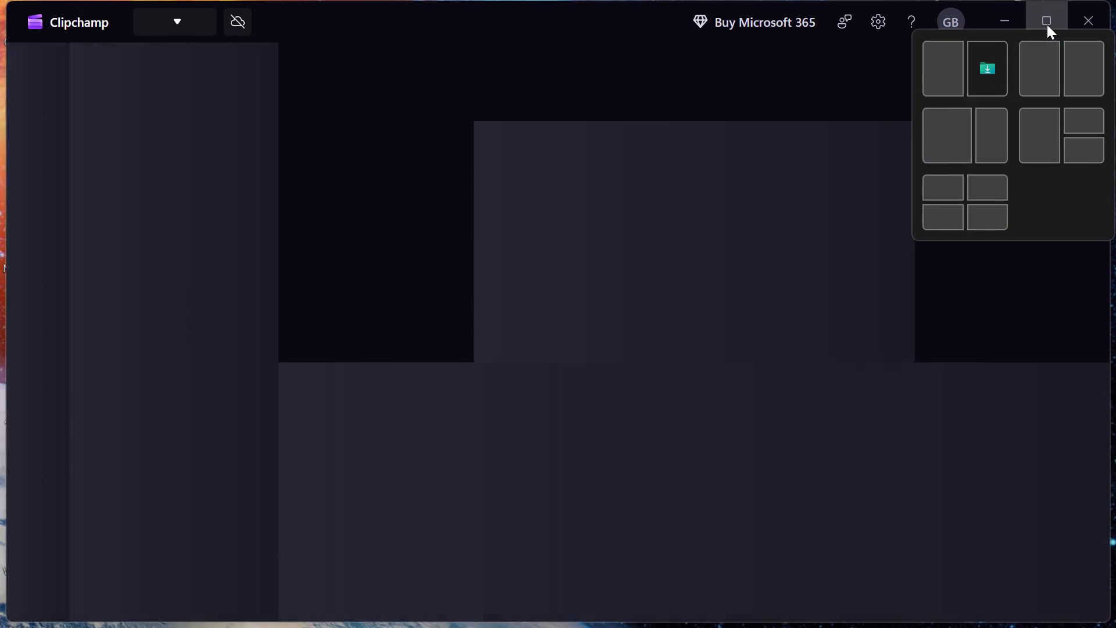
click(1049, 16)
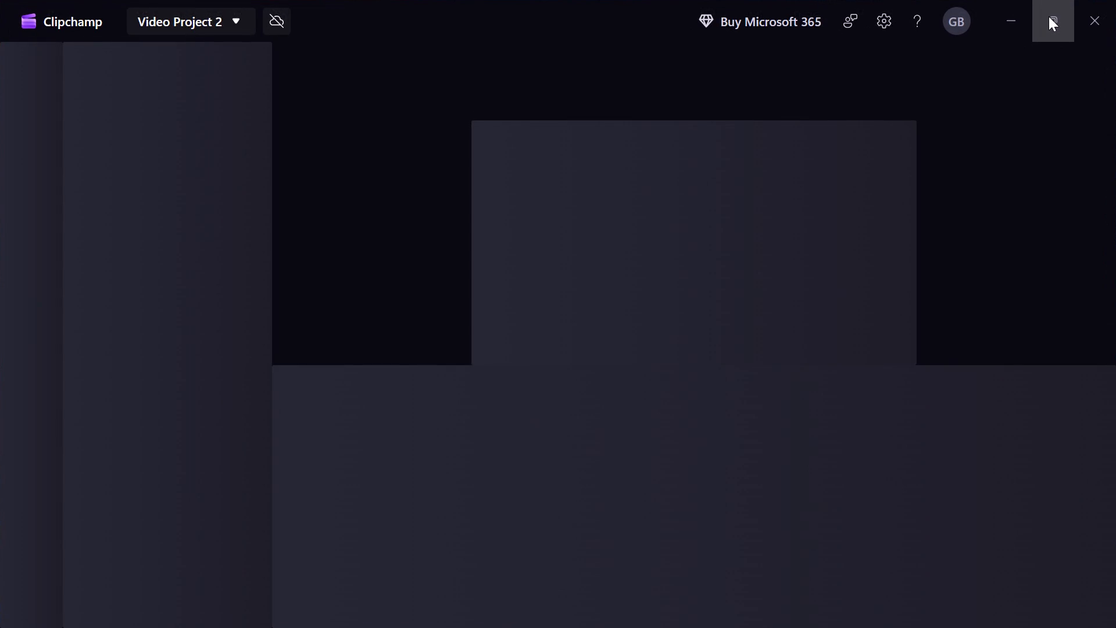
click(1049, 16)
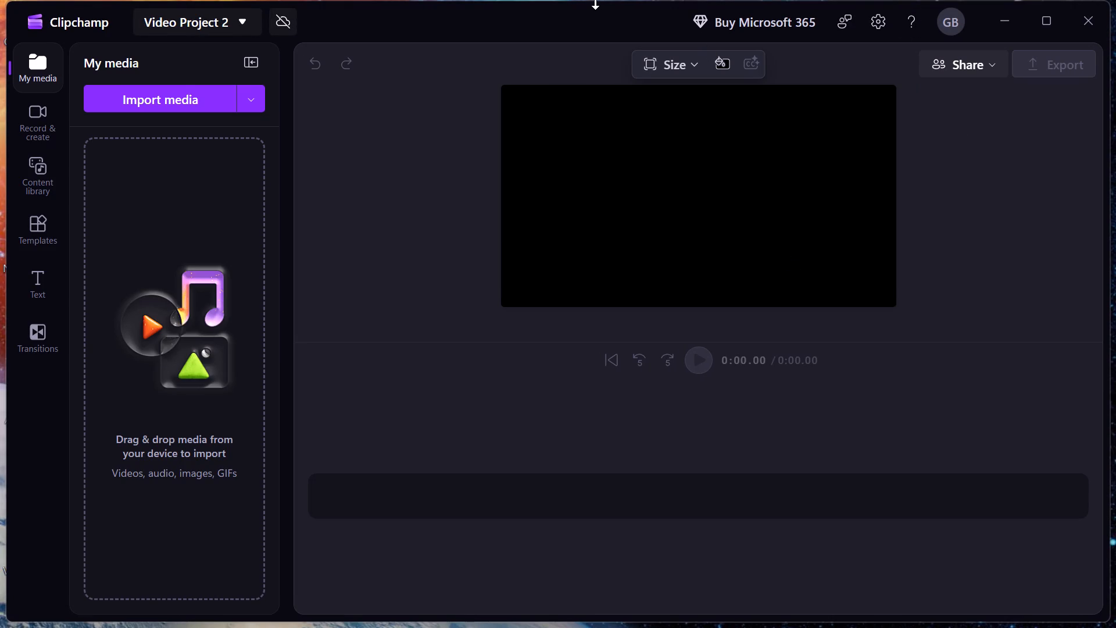
Reduce the Clipchamp window's height from its upper edge and move the window higher on the desktop.
drag(595, 0, 614, 141)
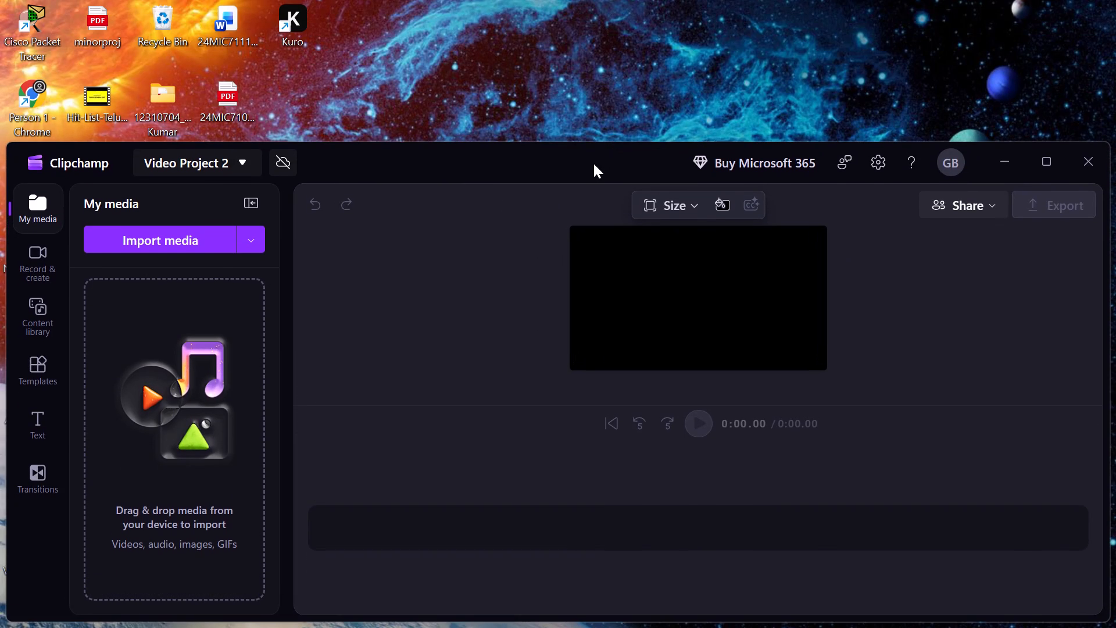
drag(599, 163, 588, 47)
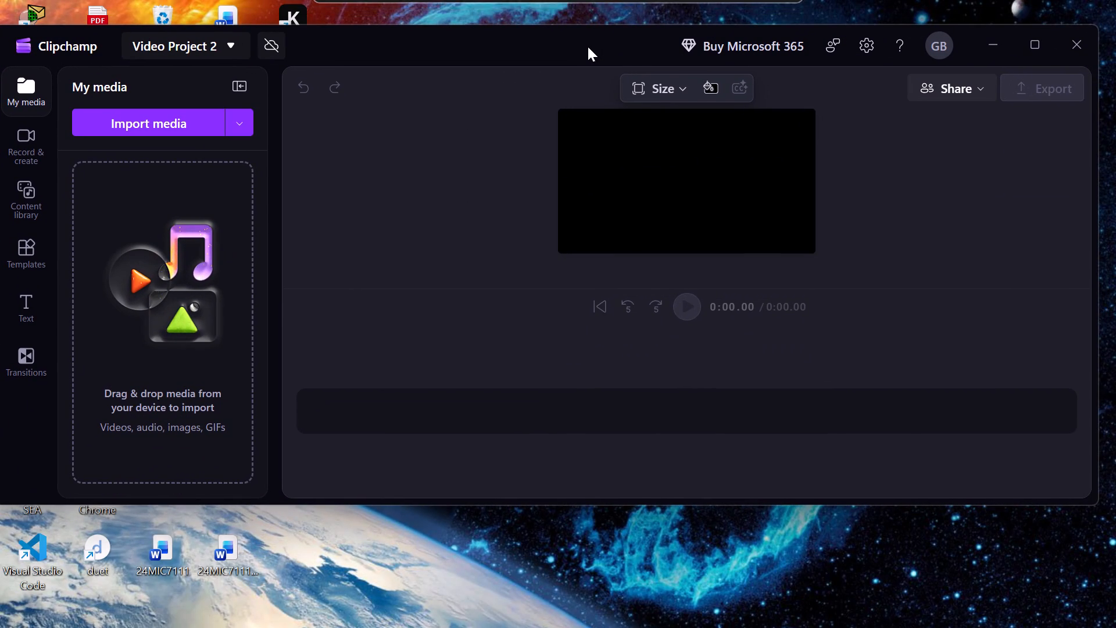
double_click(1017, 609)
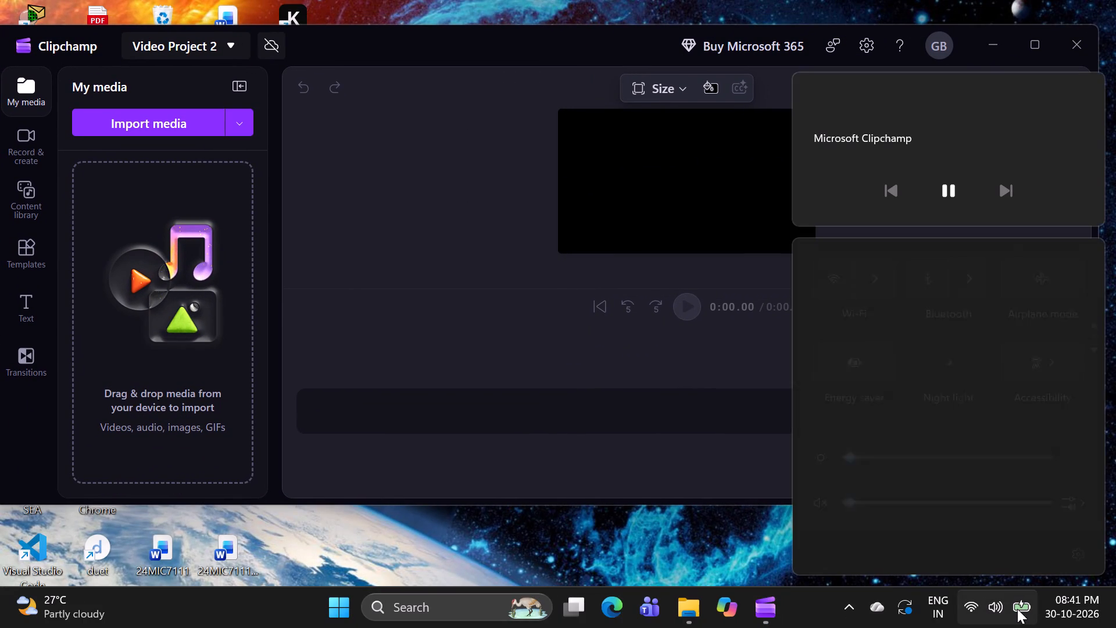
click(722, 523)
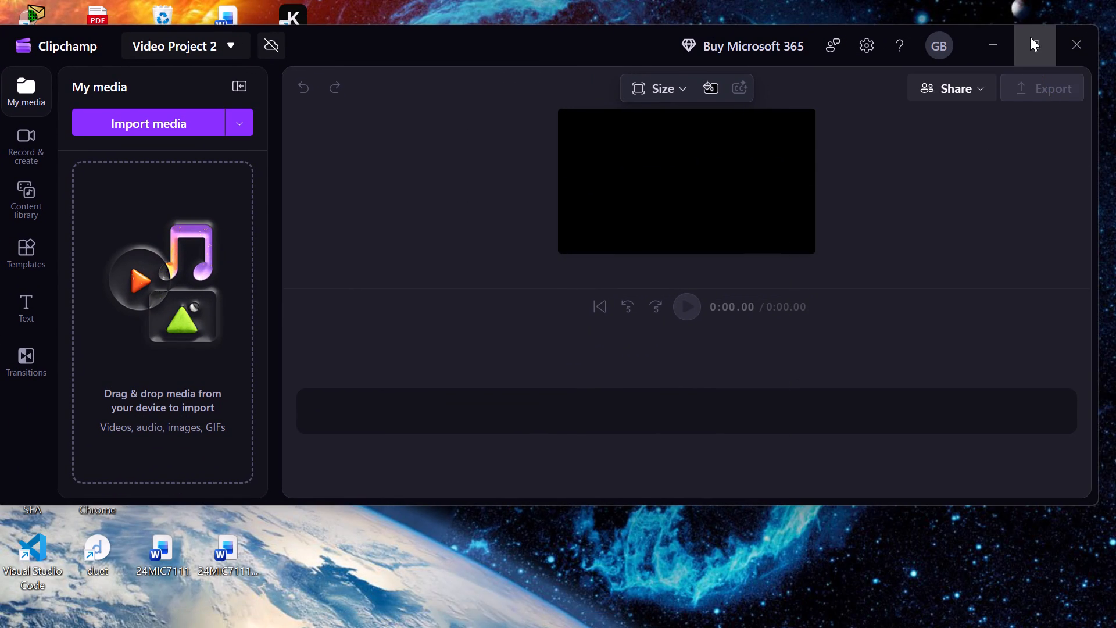
Maximize the editor window and import video1_ass3 (1), video2_assign3 (1) and video3_assi3 (1) from the Downloads folder.
click(1030, 37)
click(176, 108)
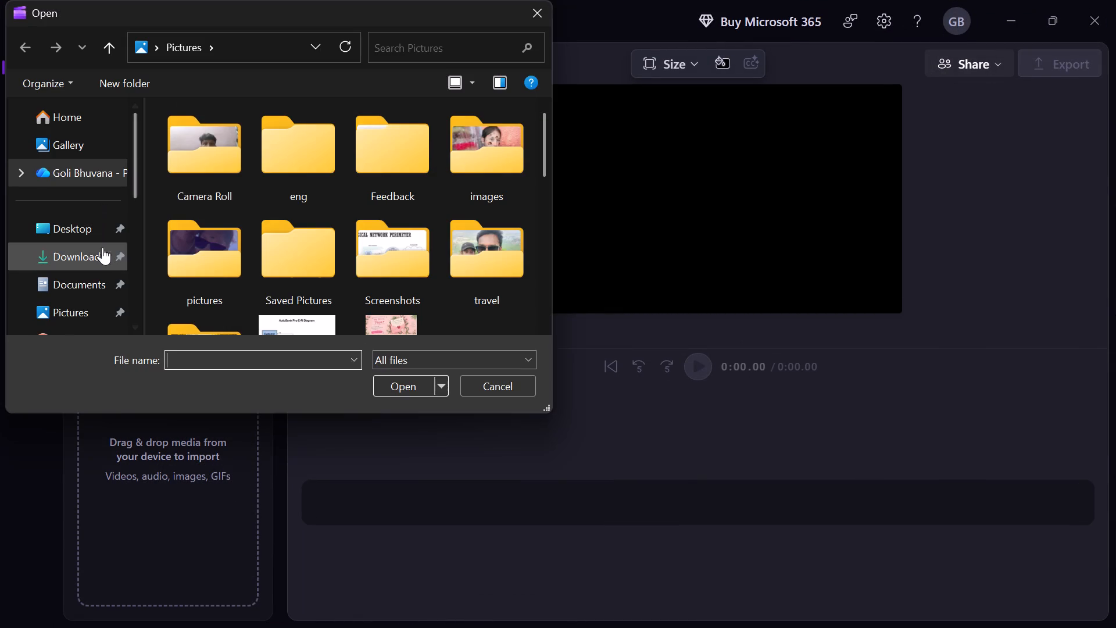
click(92, 254)
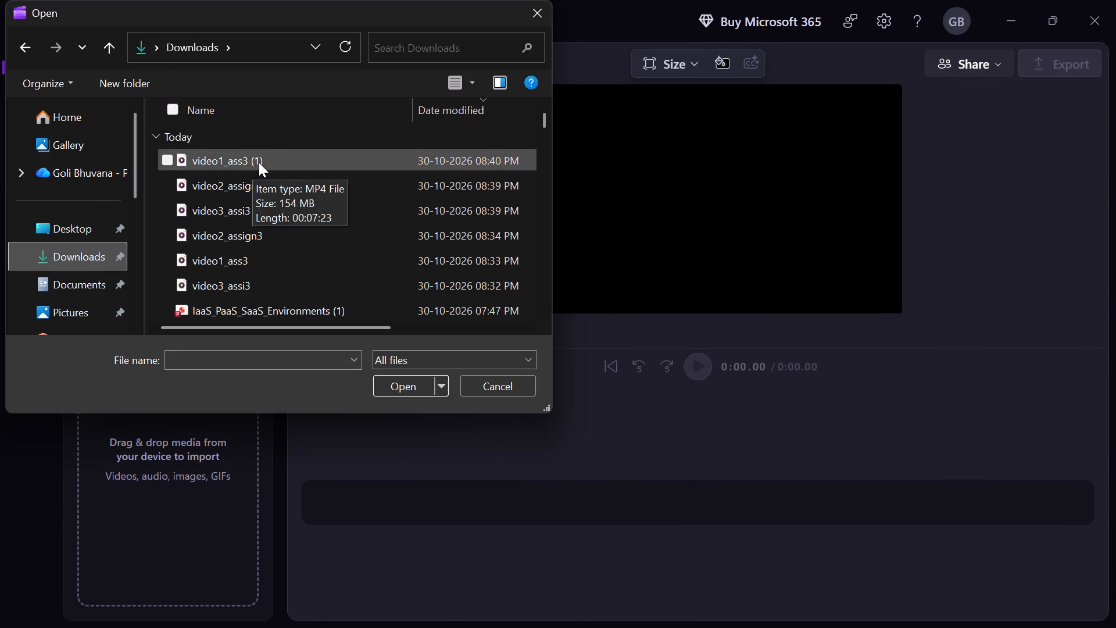
double_click(259, 162)
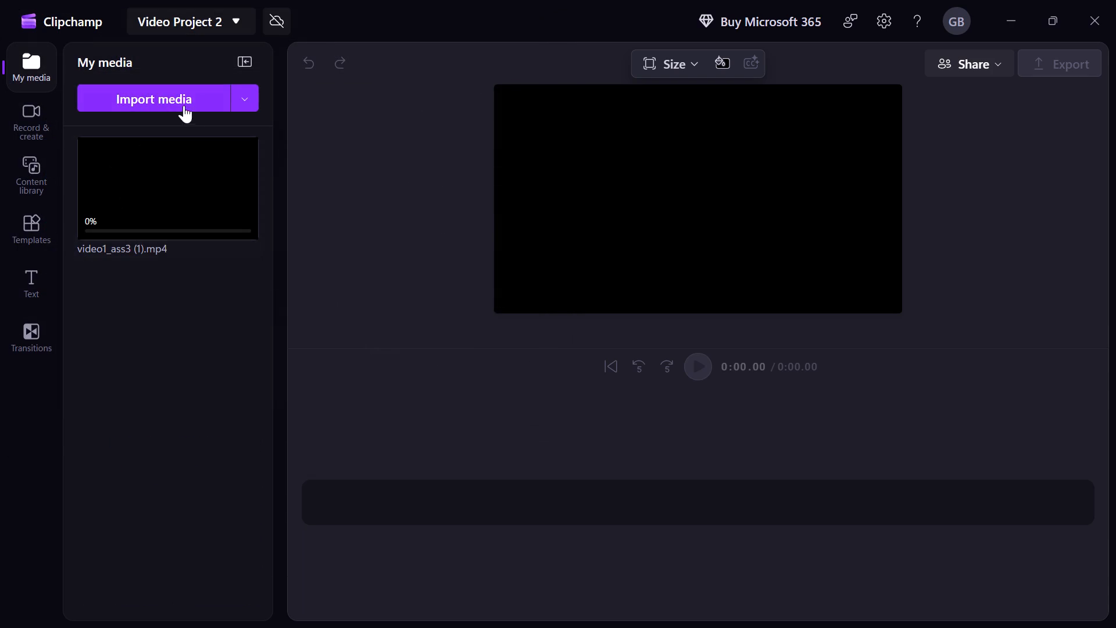
click(203, 95)
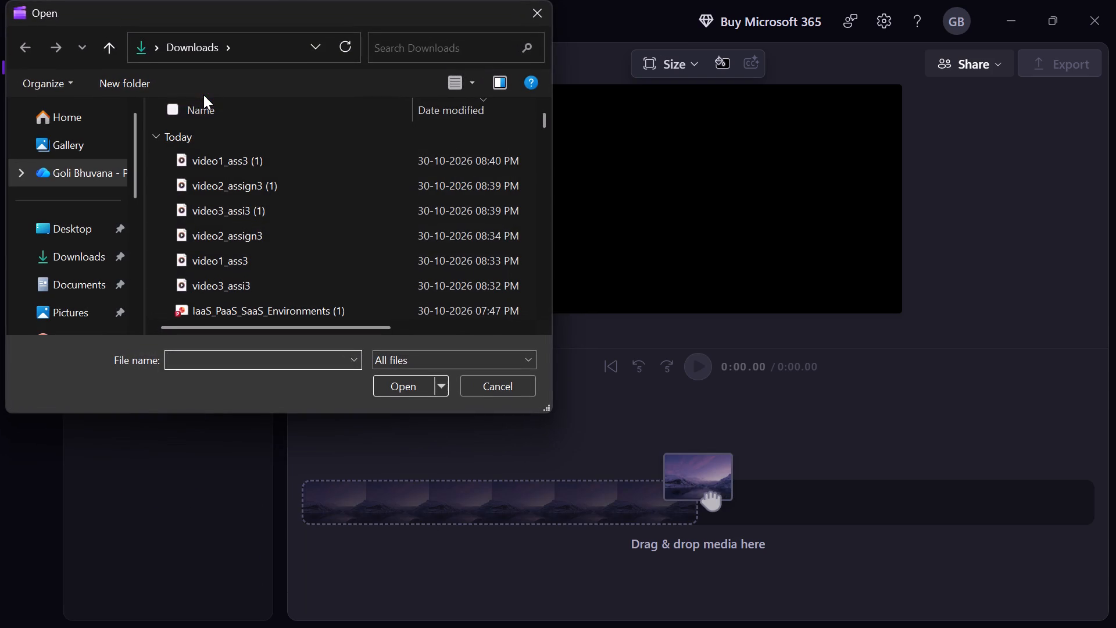
double_click(277, 187)
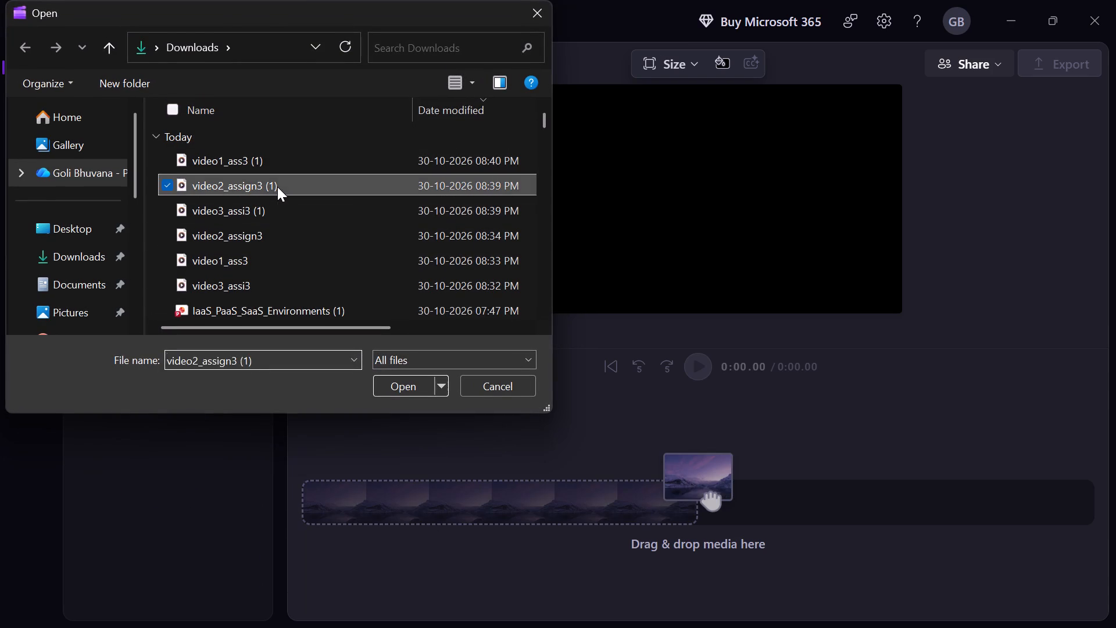
click(207, 97)
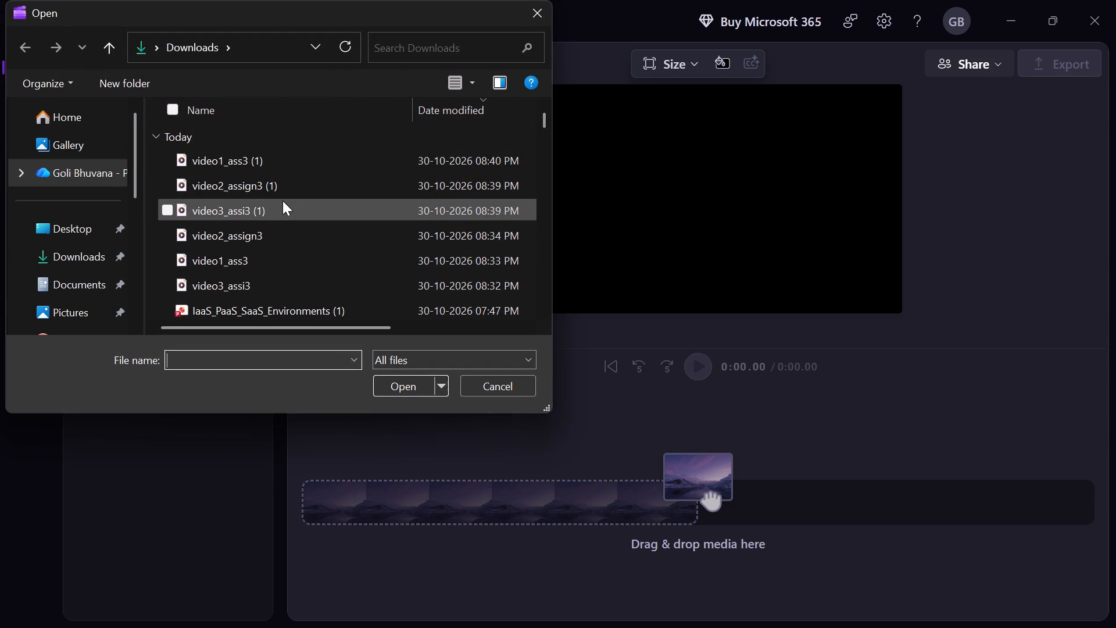
double_click(284, 204)
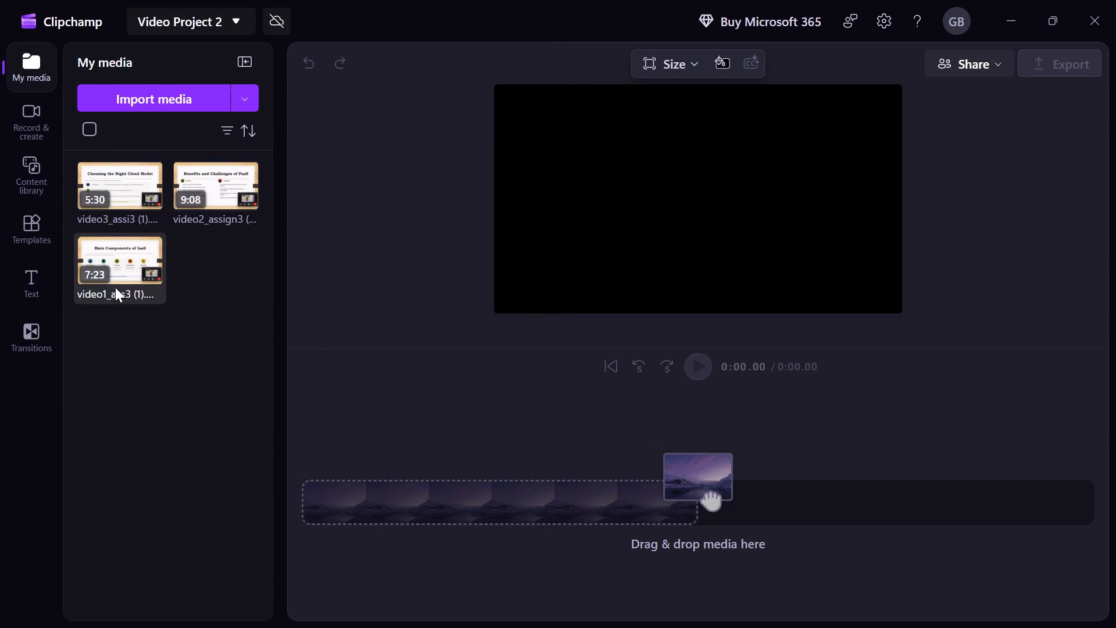
Place the imported video1_ass3 (1) clip at the start of the empty timeline.
drag(125, 272, 330, 447)
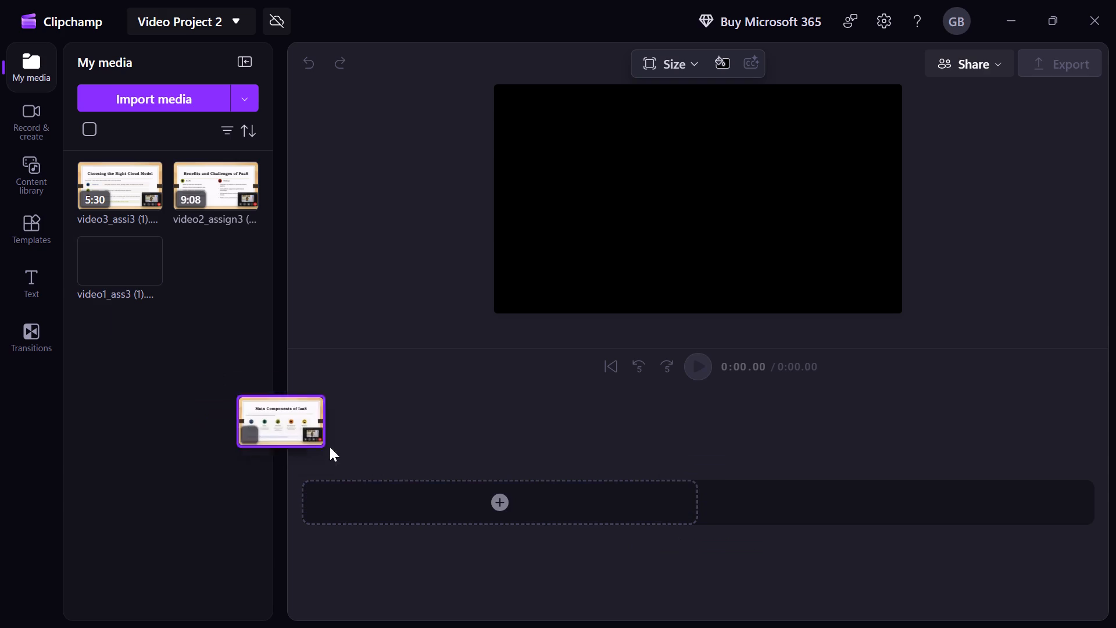
drag(330, 447, 424, 505)
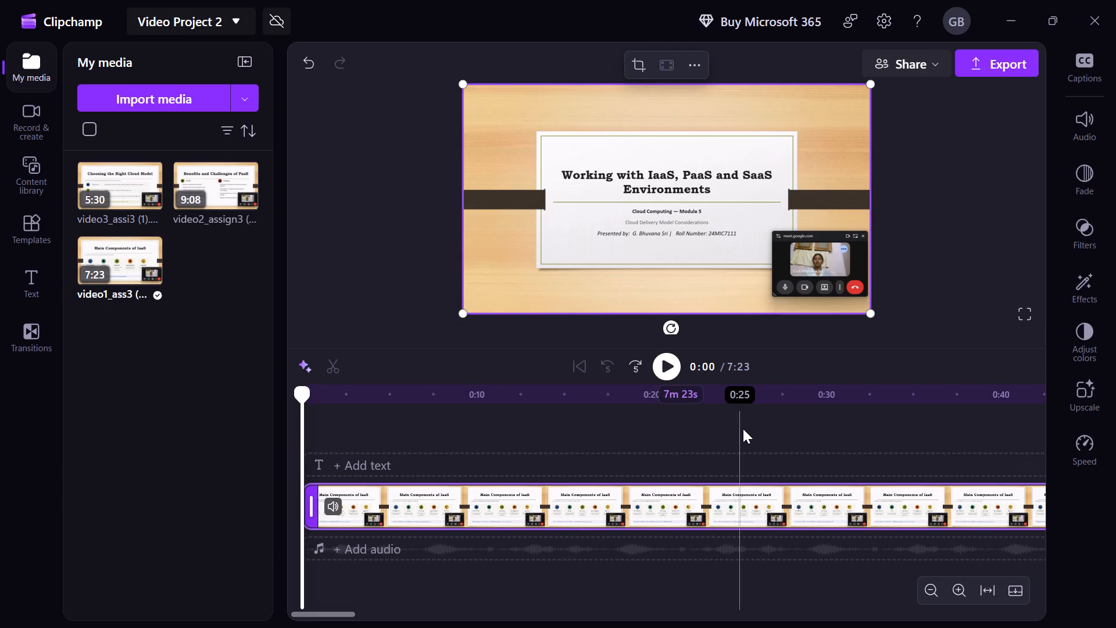
Add video2_assign3 (1) to the same timeline track, directly after the end of the video1_ass3 (1) clip.
scroll(743, 429, left, 12)
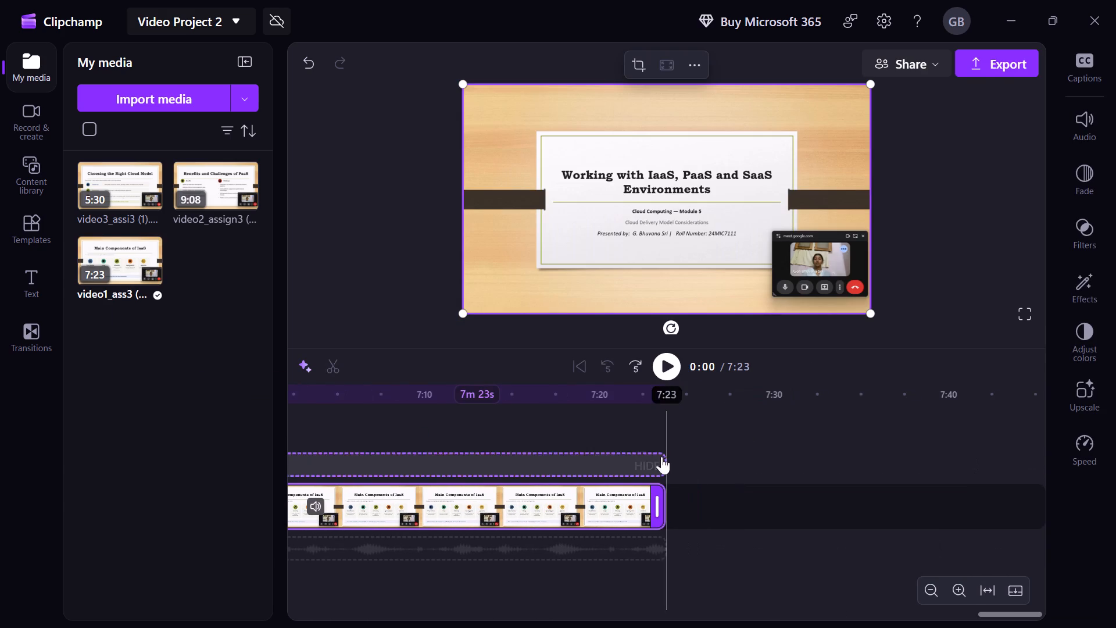
click(713, 503)
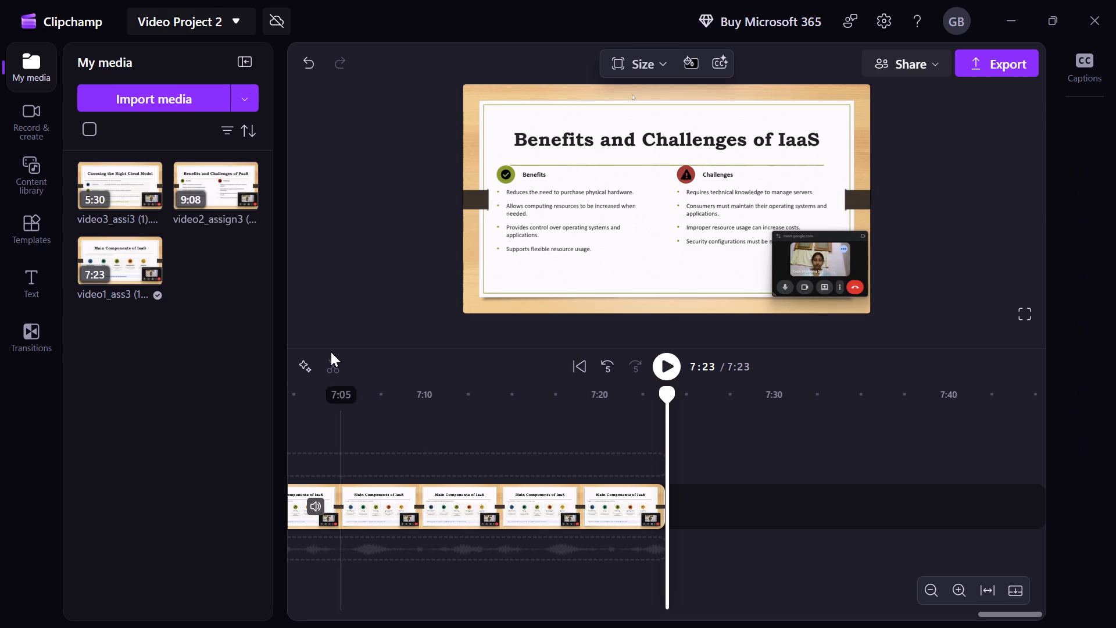
drag(204, 200, 697, 490)
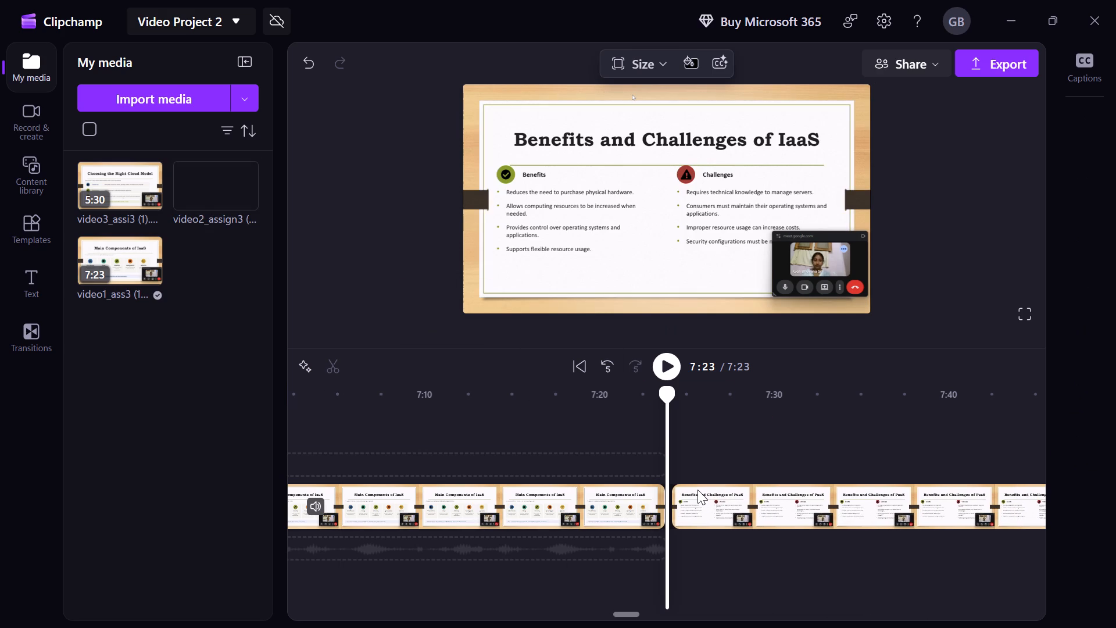
drag(697, 490, 692, 490)
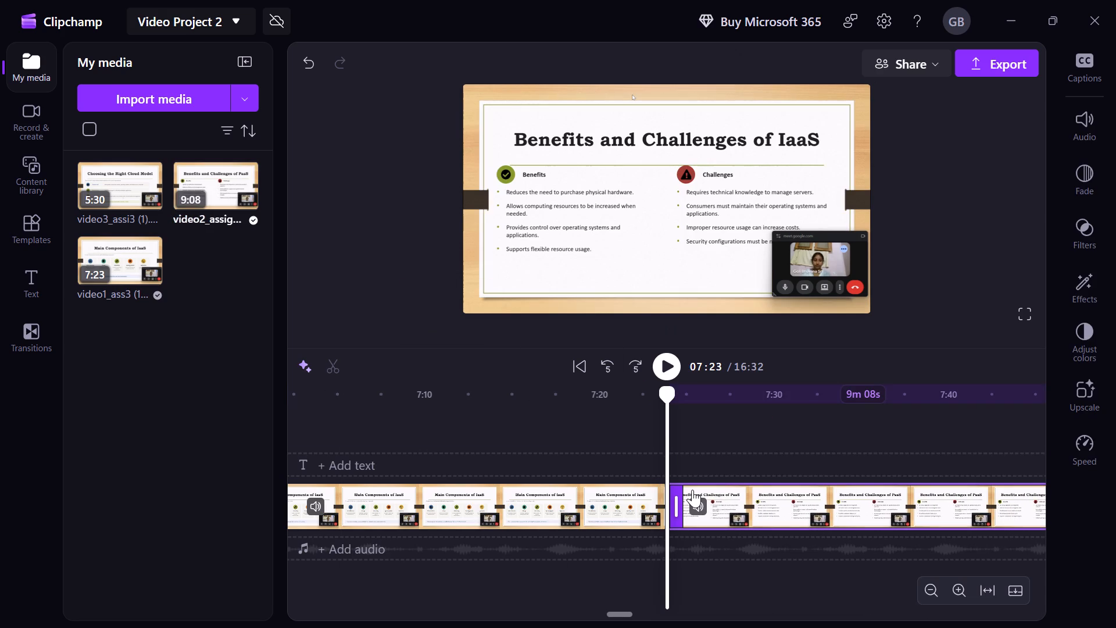
Add video3_assi3 (1) to the same timeline track, directly after the end of the video2_assign3 (1) clip.
scroll(779, 437, left, 3)
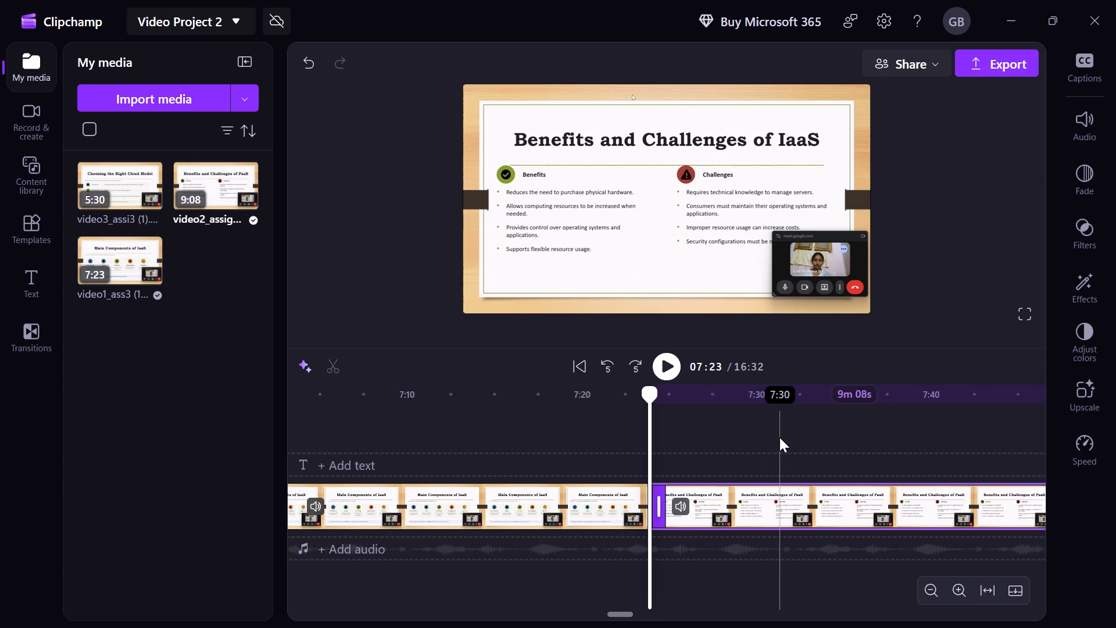
scroll(779, 437, left, 9)
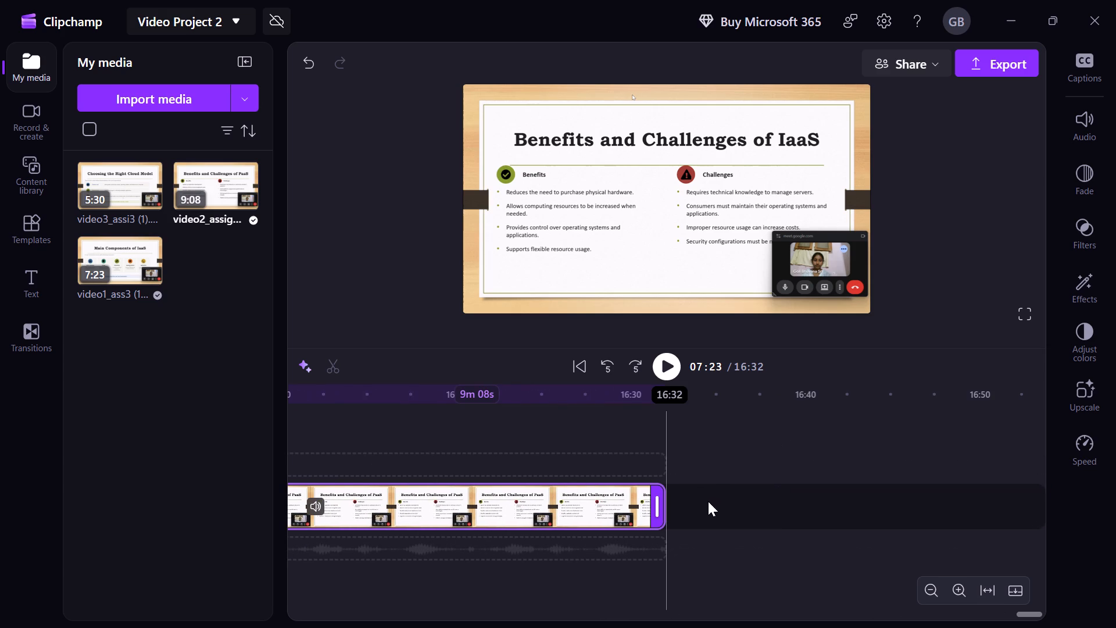
click(710, 504)
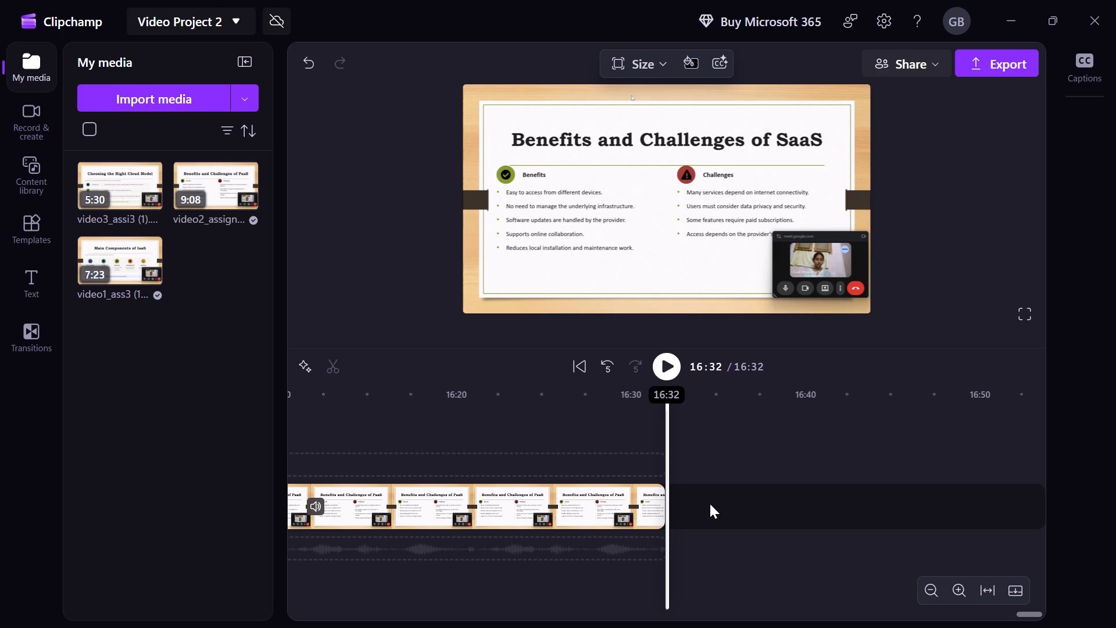
drag(130, 188, 713, 492)
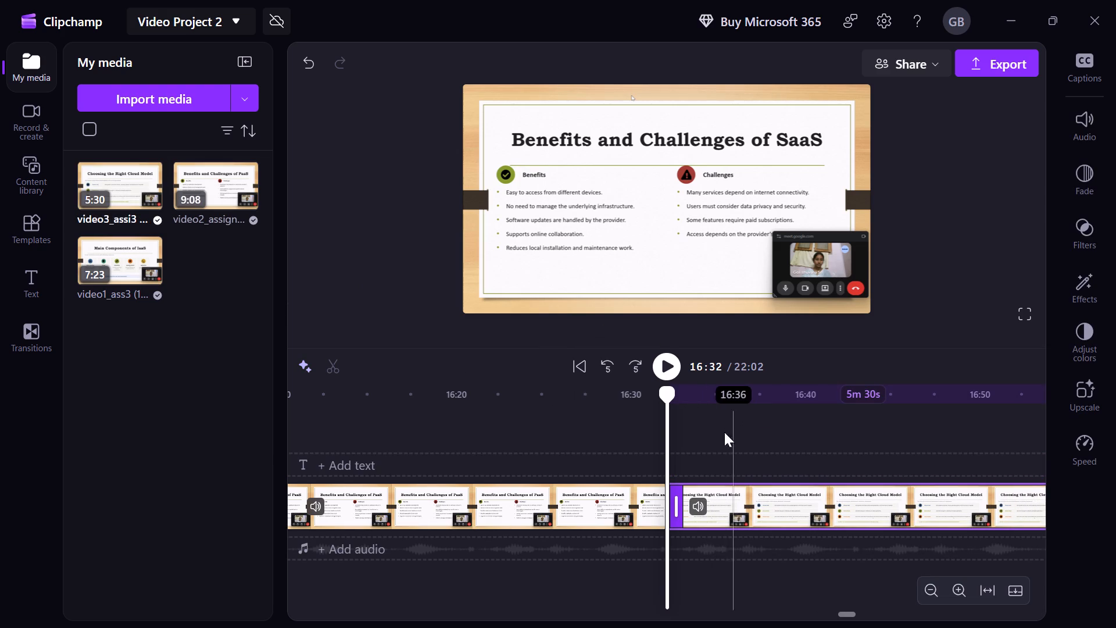
Look over the assembled timeline from its end back to its start, and select the video1_ass3 (1) clip.
scroll(890, 458, left, 8)
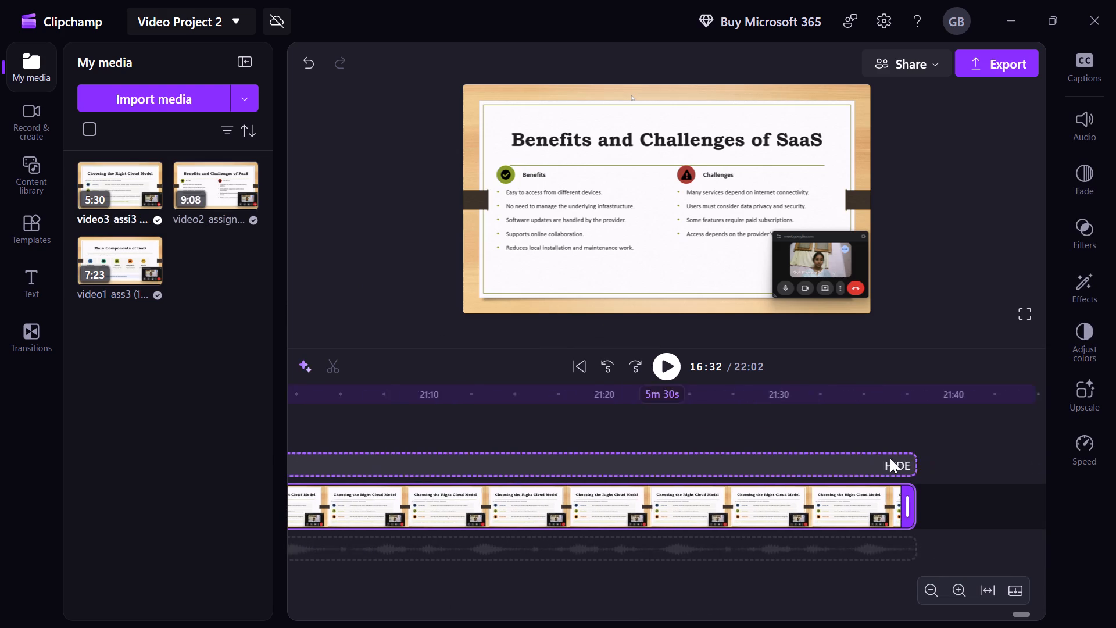
scroll(890, 458, left, 6)
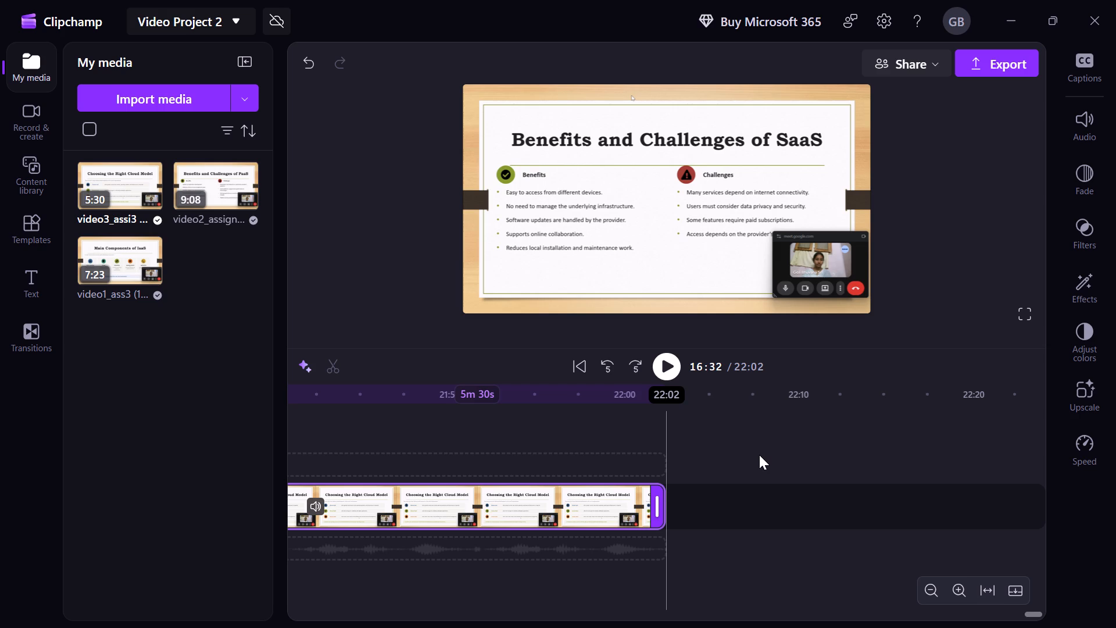
scroll(759, 455, right, 15)
scroll(759, 455, right, 8)
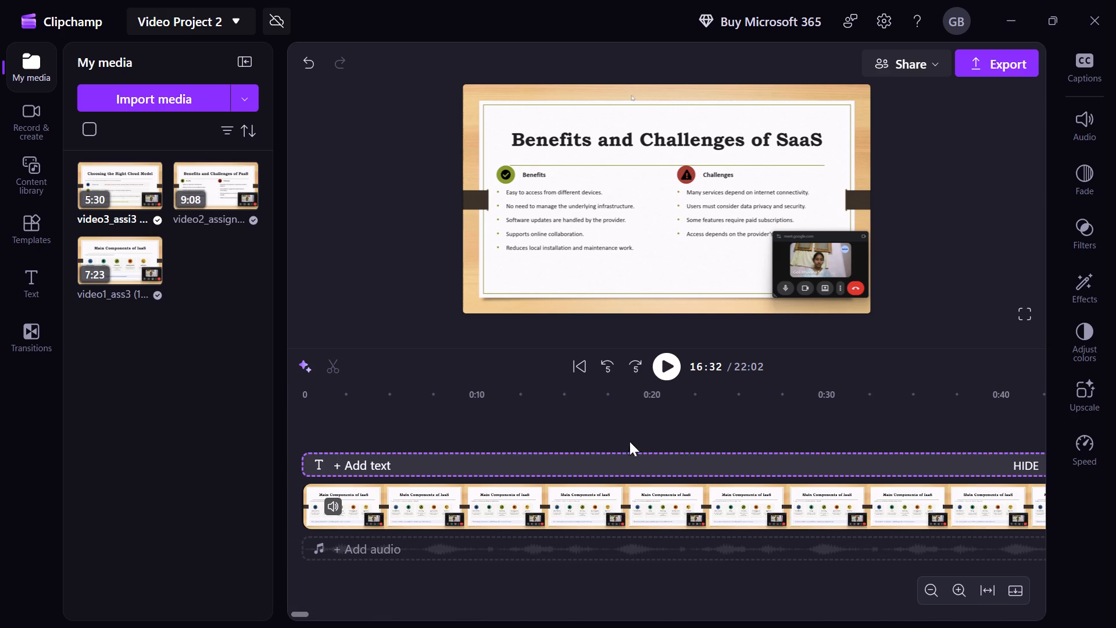
click(309, 512)
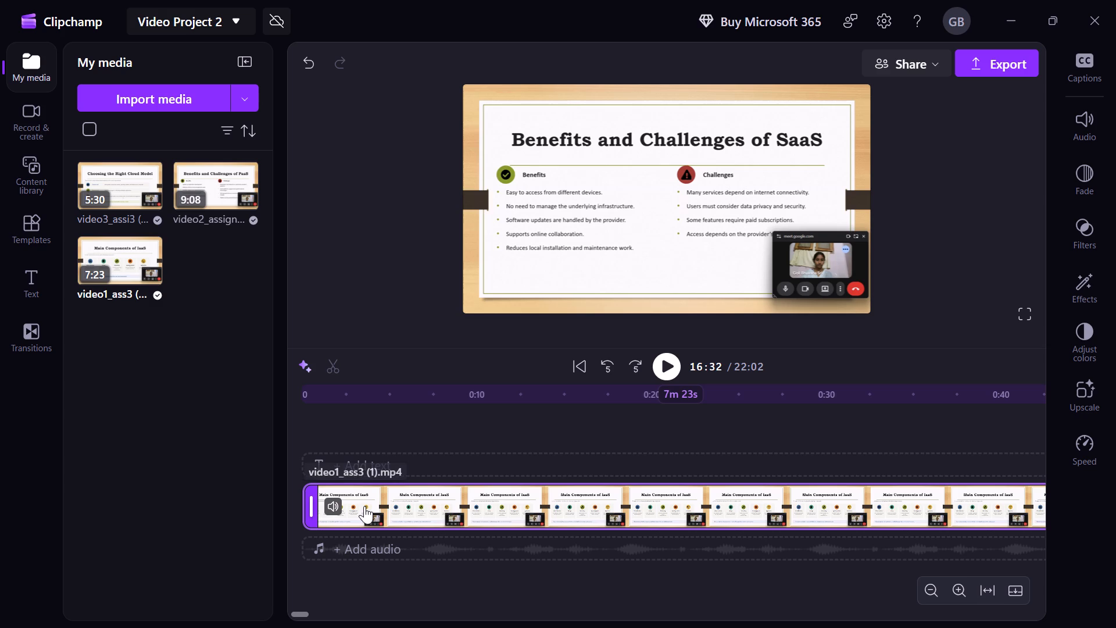
click(364, 506)
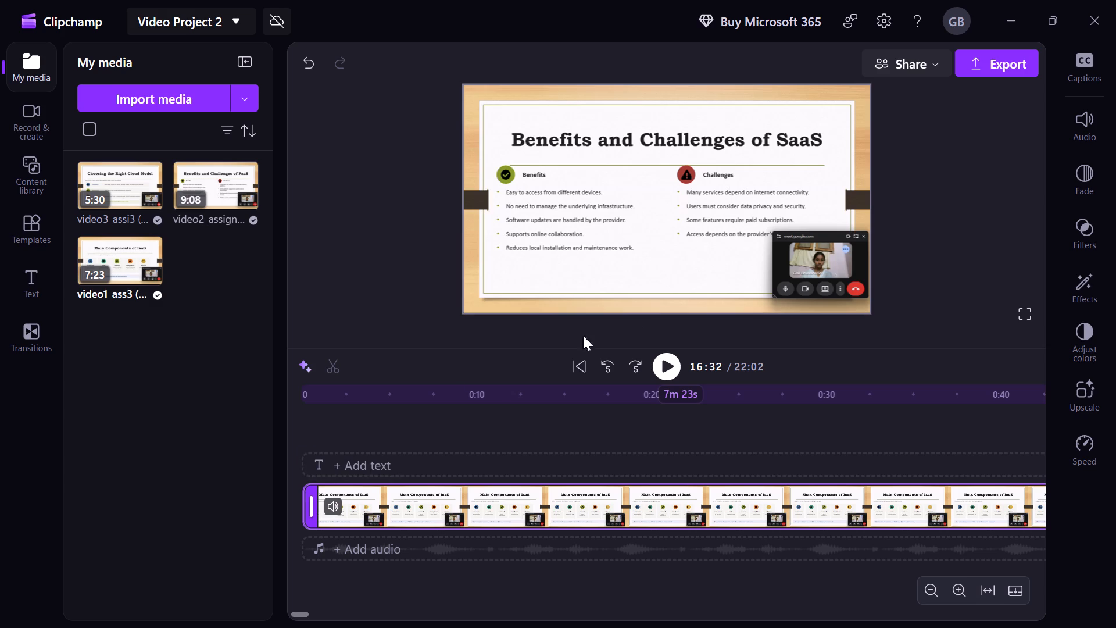
scroll(586, 286, right, 7)
Play the project preview, moving playback from the start of the third clip back to near the beginning of the timeline.
click(668, 363)
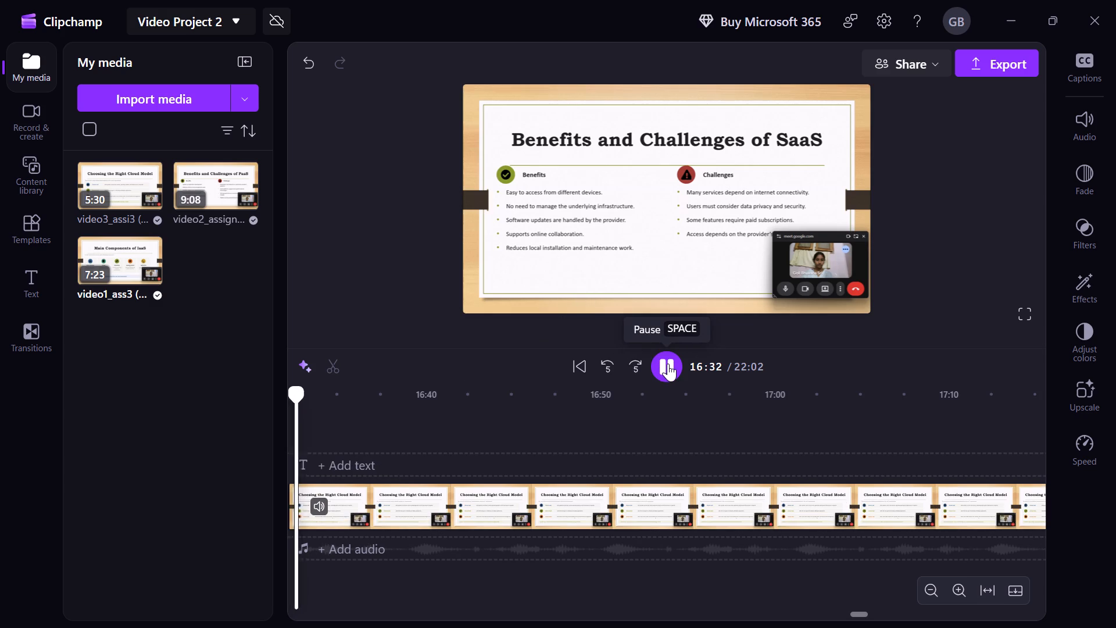
scroll(482, 504, right, 4)
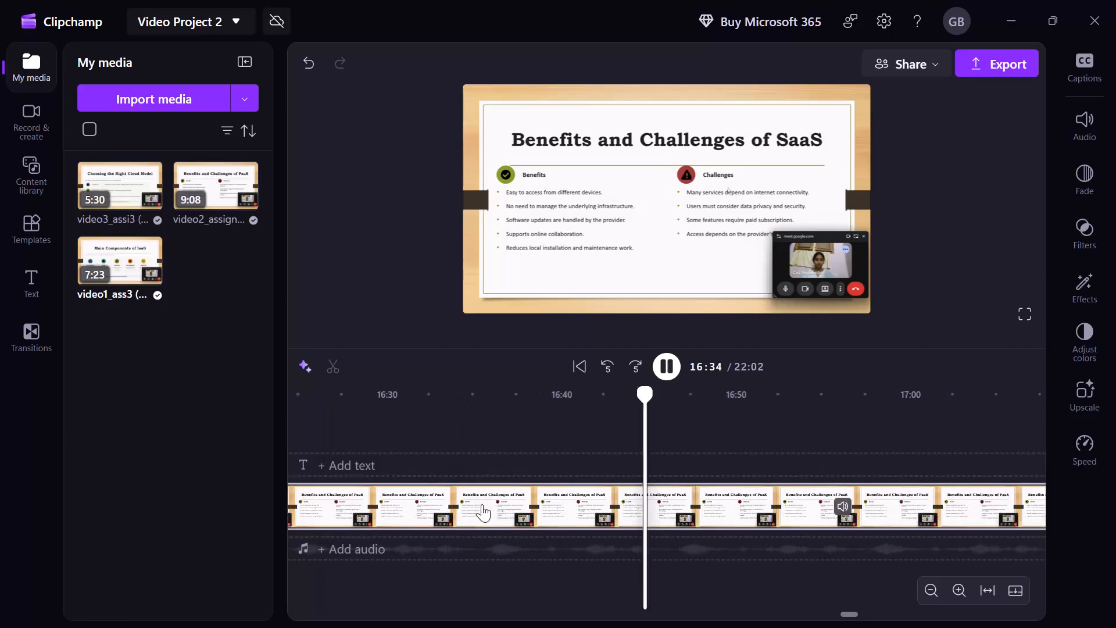
scroll(482, 504, right, 19)
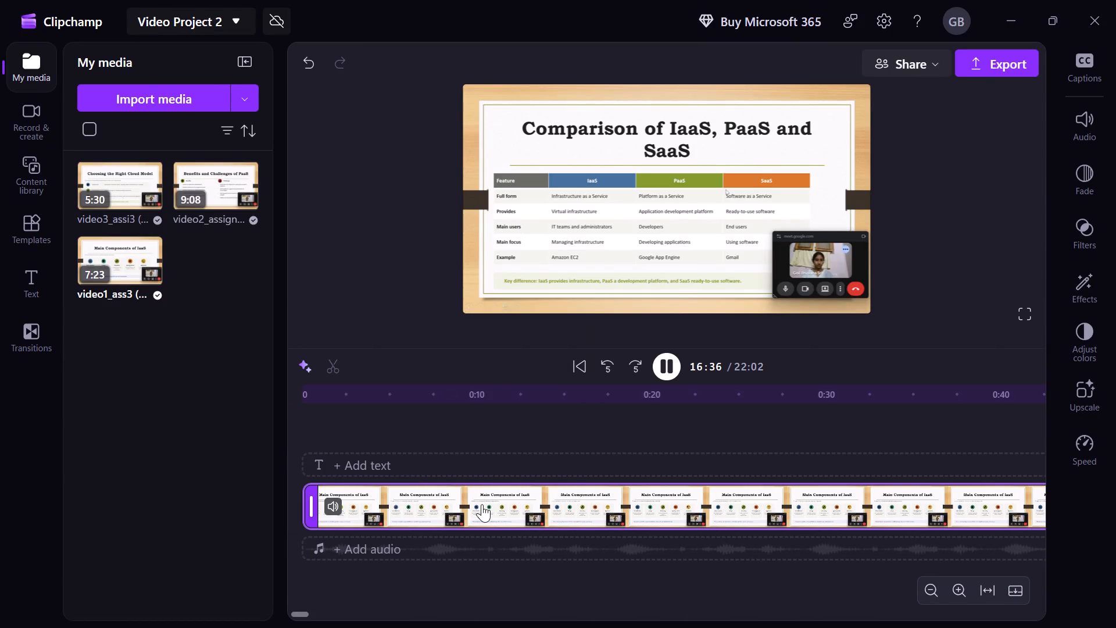
scroll(482, 504, right, 5)
click(357, 508)
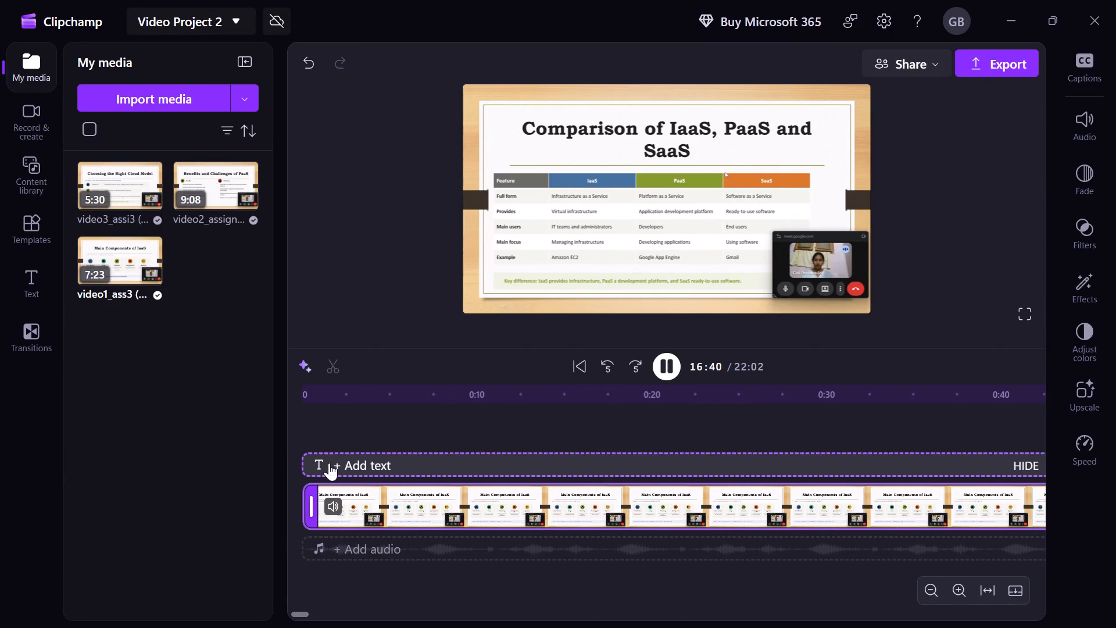
click(324, 419)
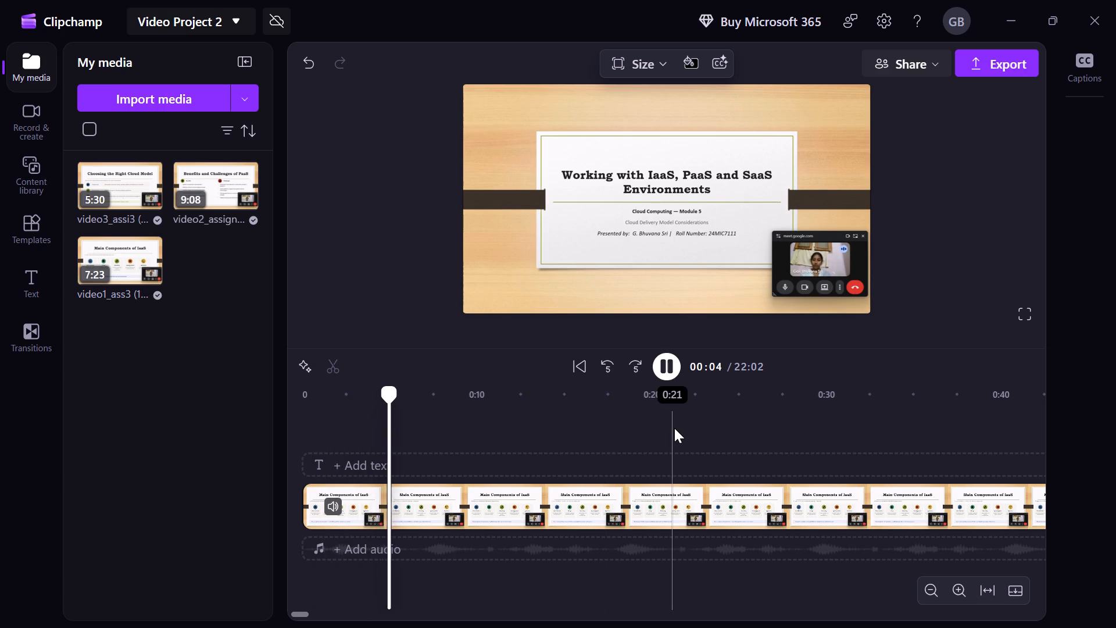
Play the preview across the join between the first and second clips, starting about 5 seconds before the join.
scroll(675, 428, left, 9)
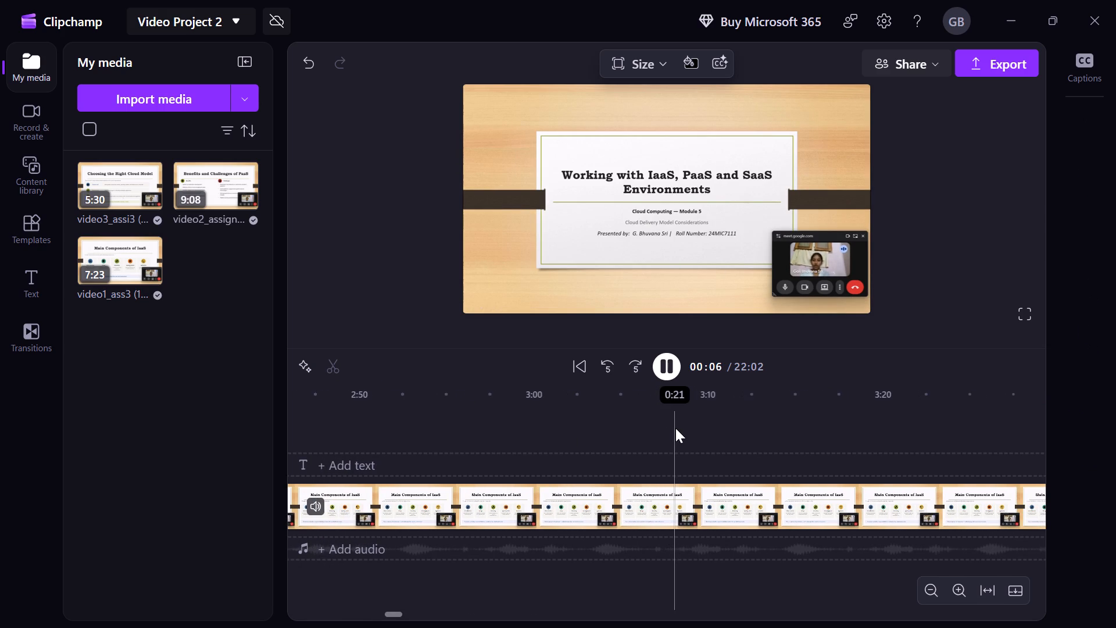
scroll(675, 428, left, 5)
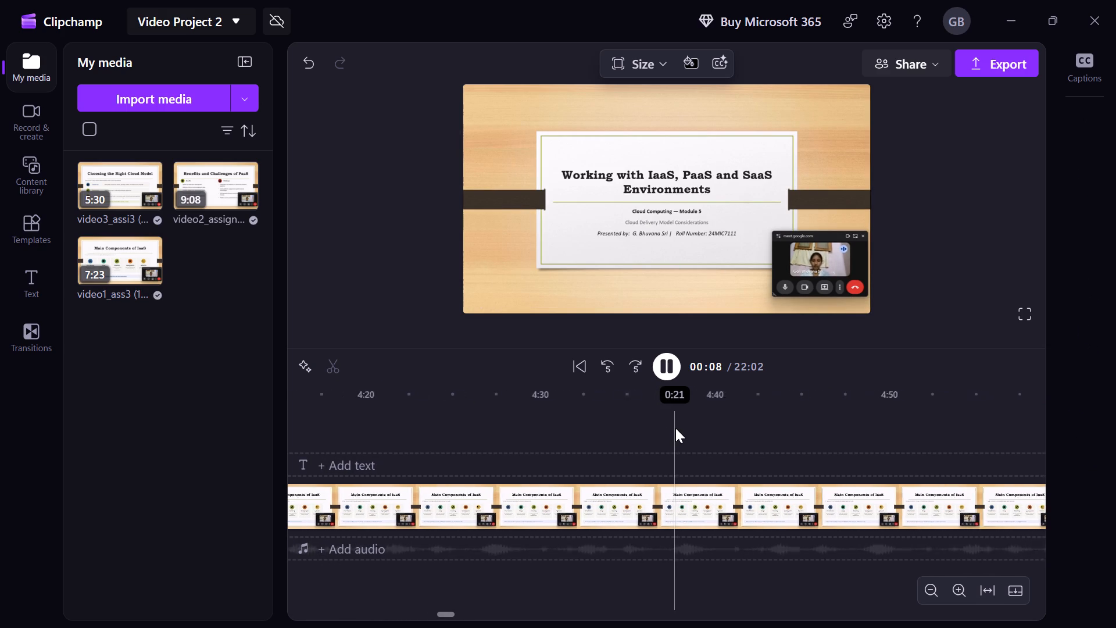
scroll(675, 428, left, 3)
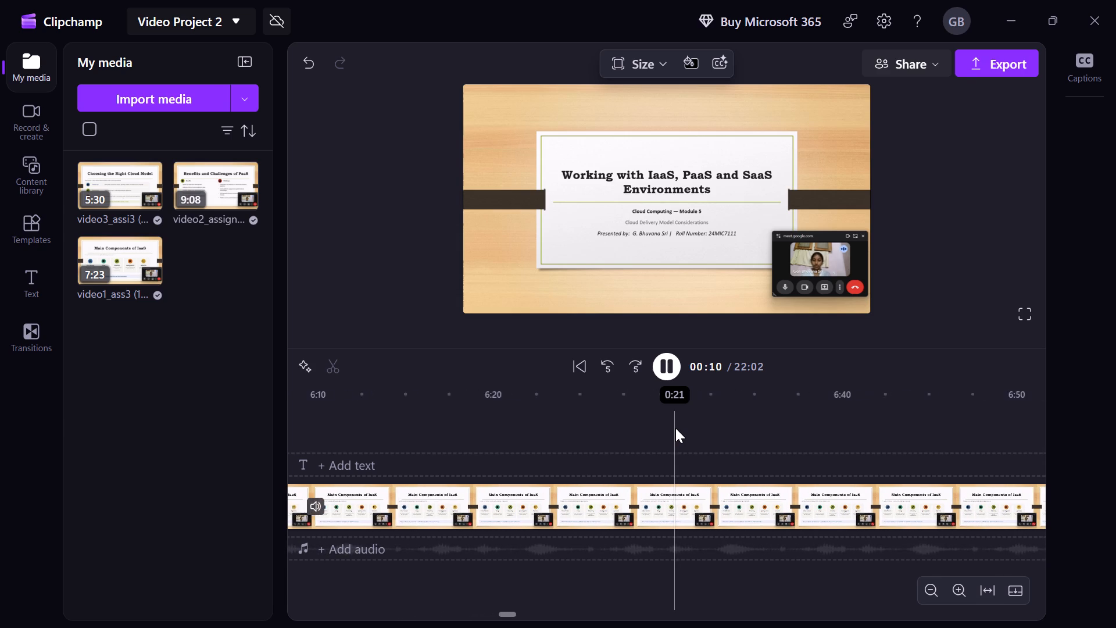
scroll(675, 428, left, 3)
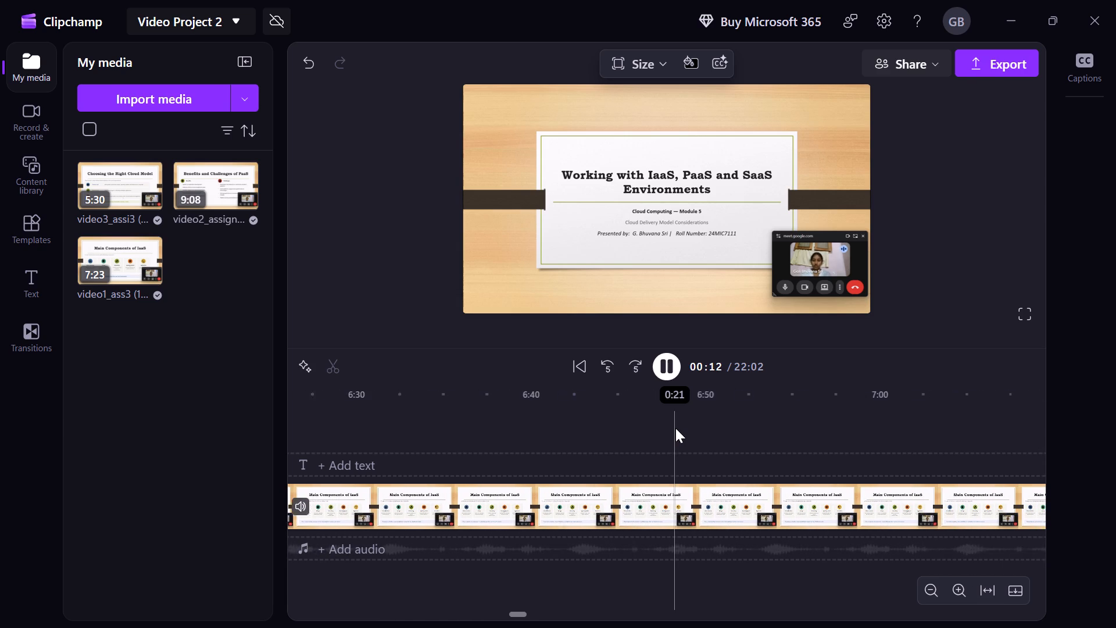
scroll(675, 428, left, 1)
scroll(815, 409, left, 1)
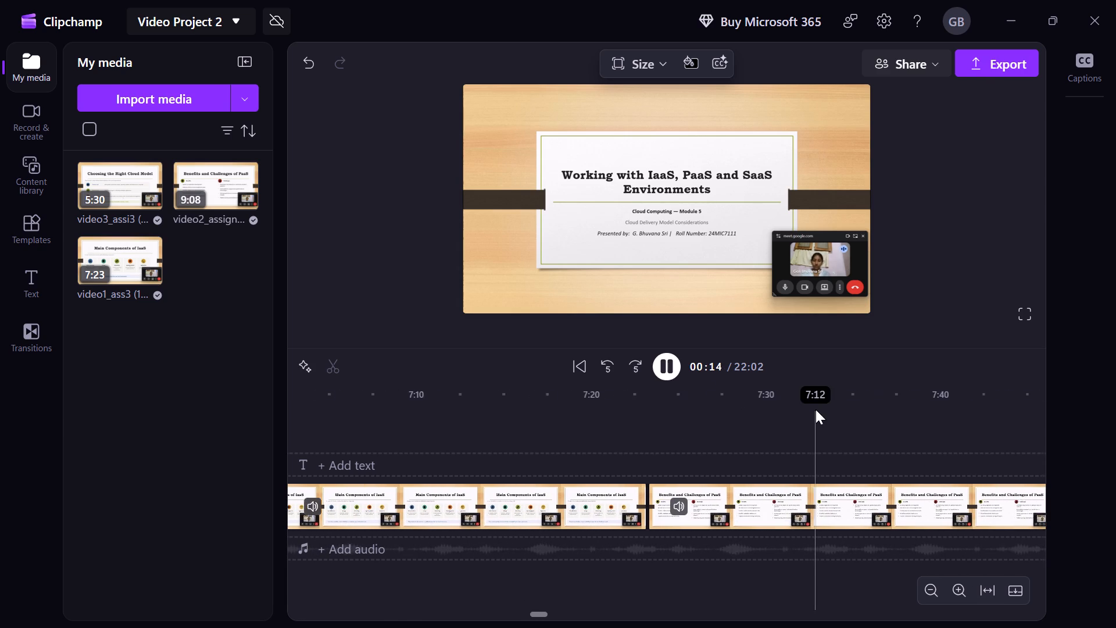
scroll(815, 409, left, 2)
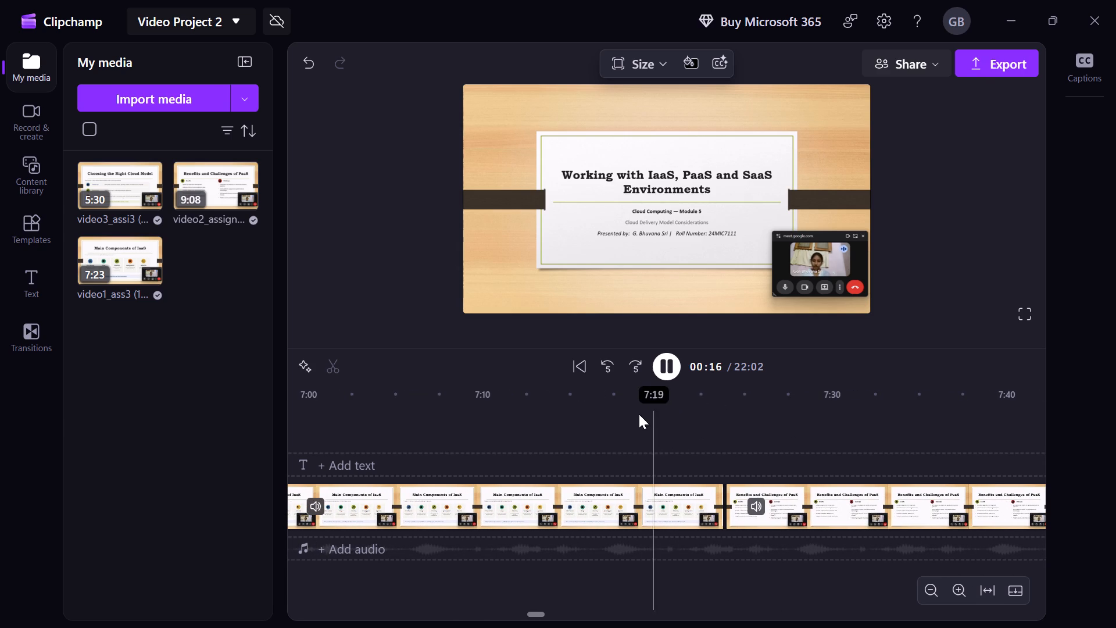
click(634, 411)
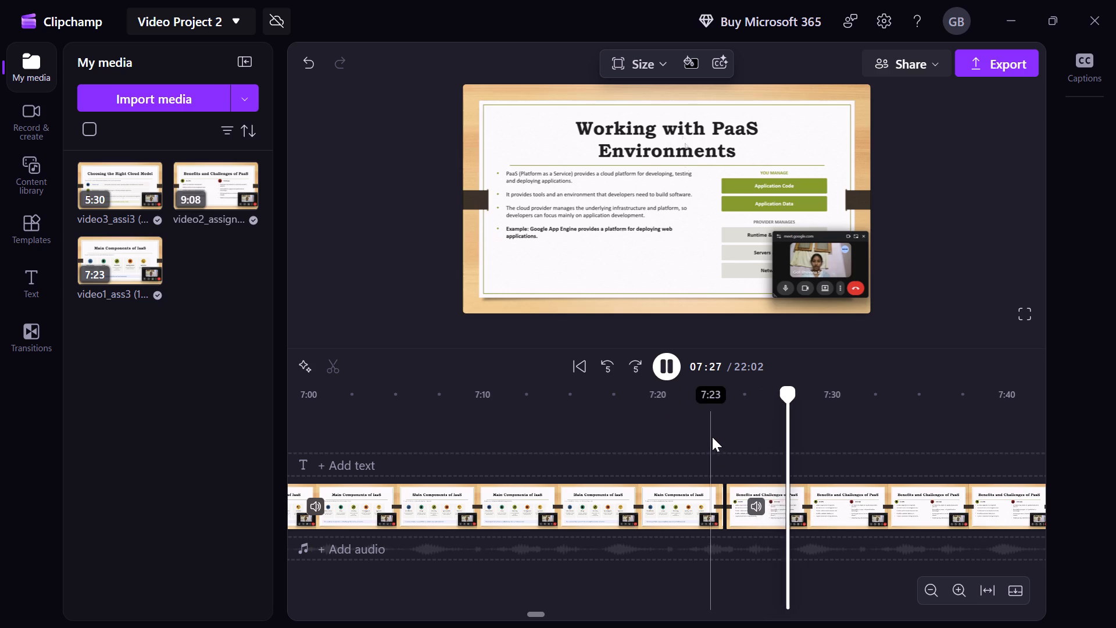
Play the preview across the join between the second and third clips, starting about 5 seconds before the join.
scroll(719, 436, left, 8)
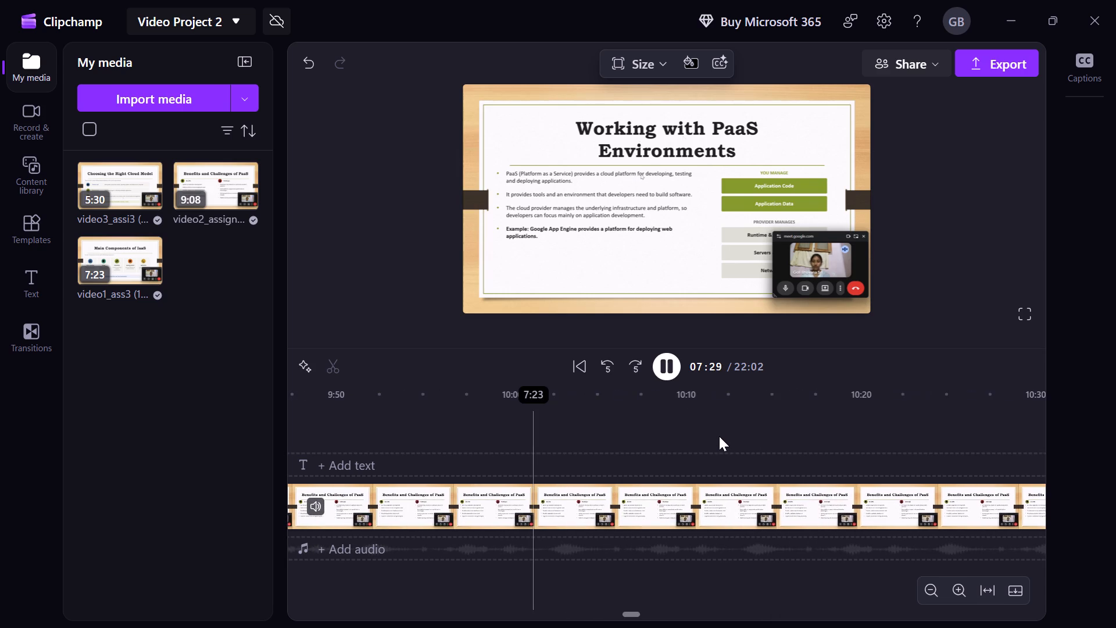
scroll(719, 436, left, 8)
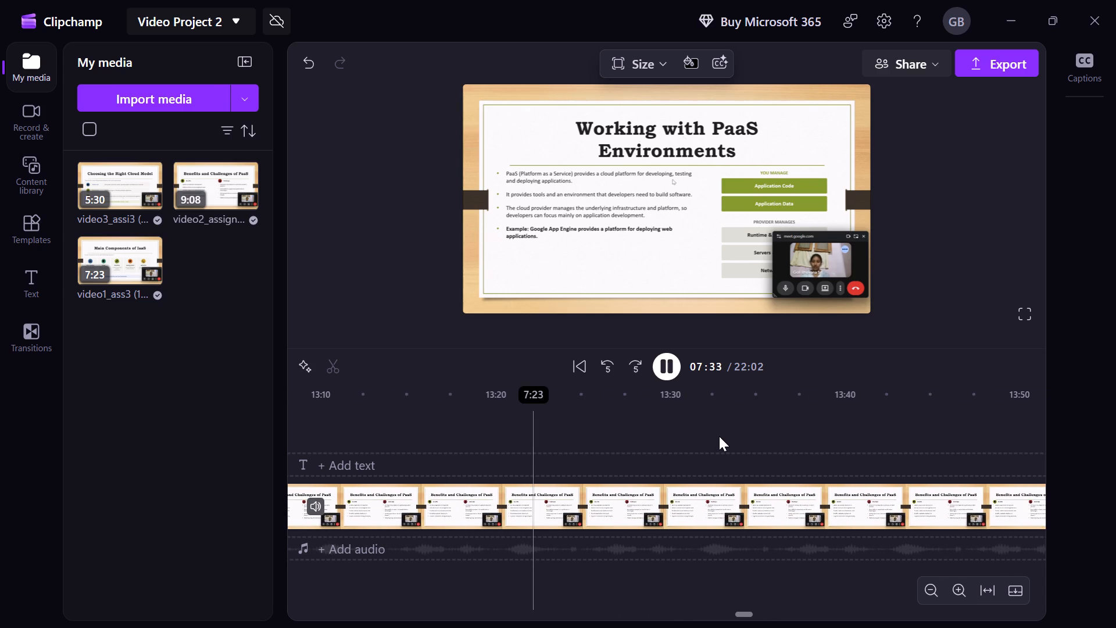
scroll(719, 436, left, 1)
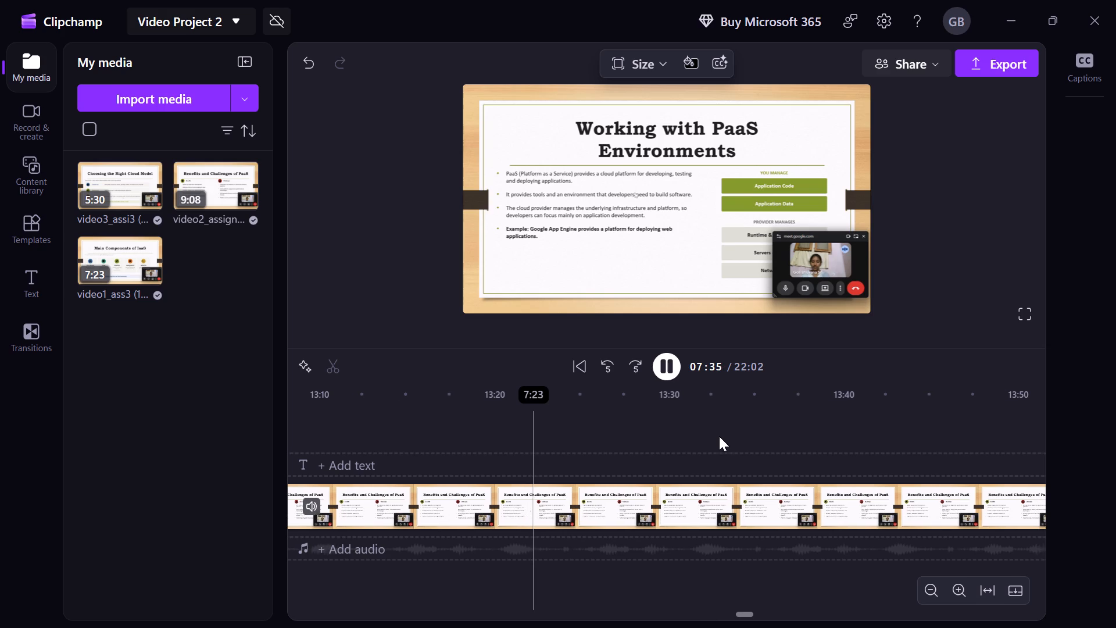
scroll(719, 436, left, 8)
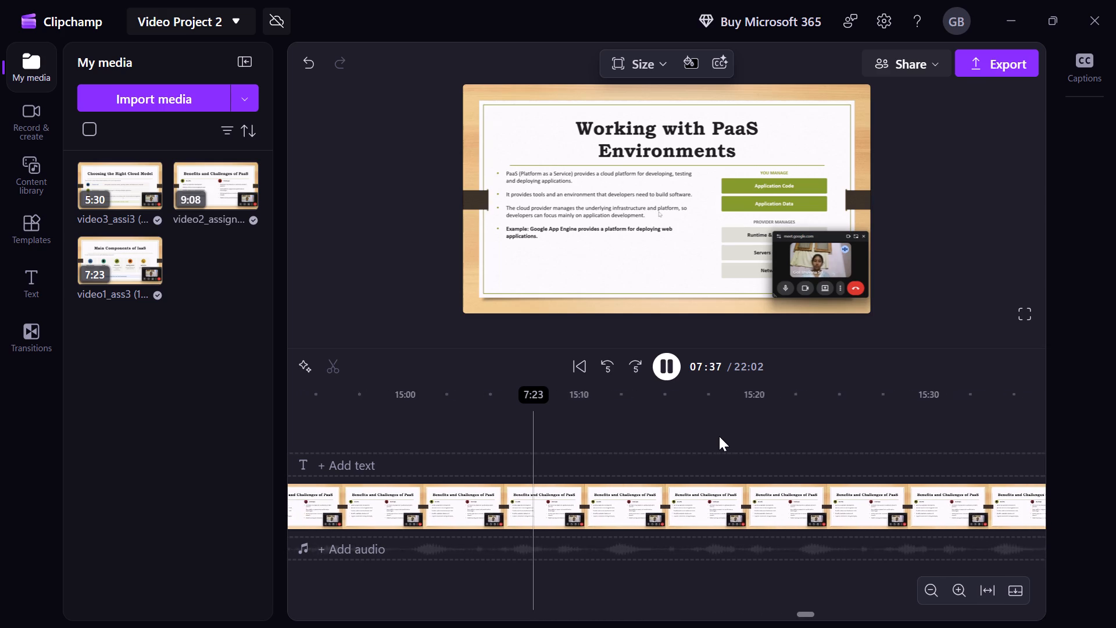
scroll(719, 436, left, 4)
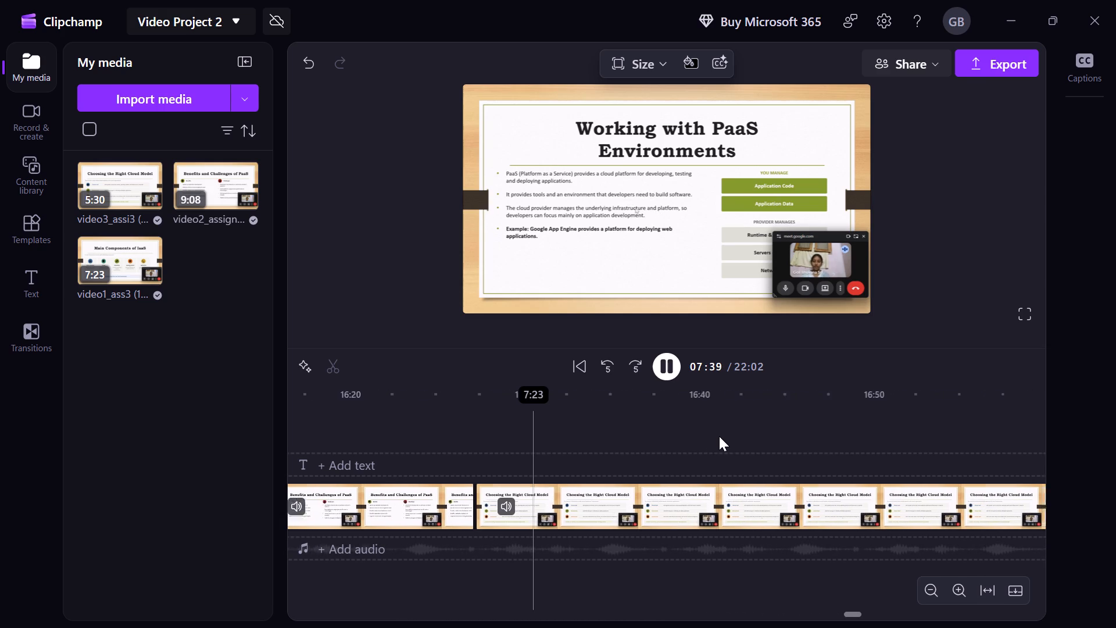
scroll(719, 436, left, 1)
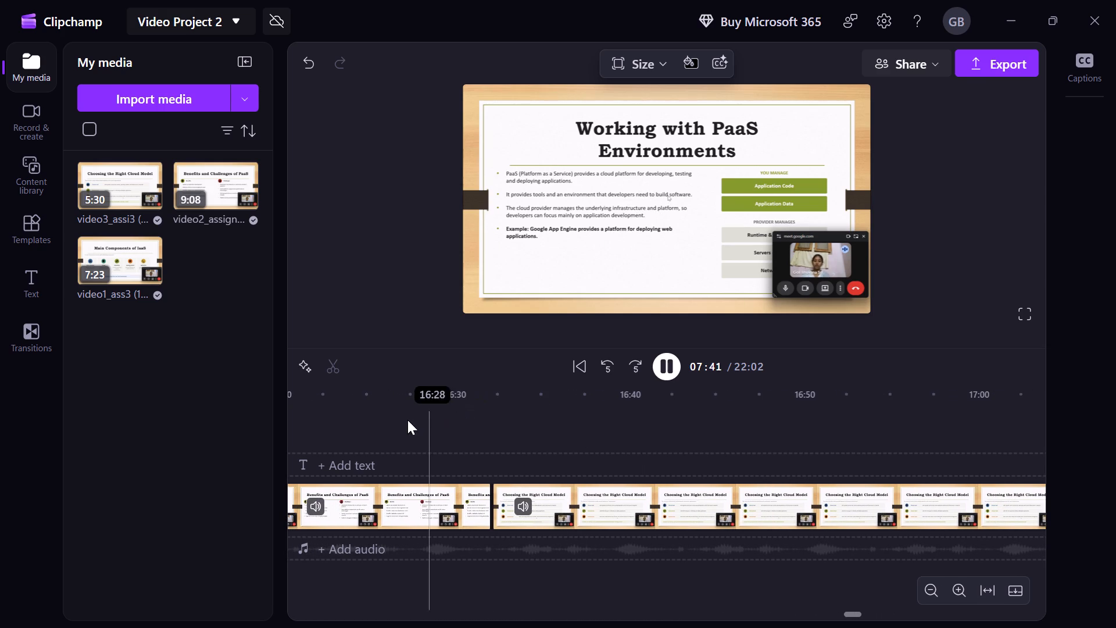
click(406, 418)
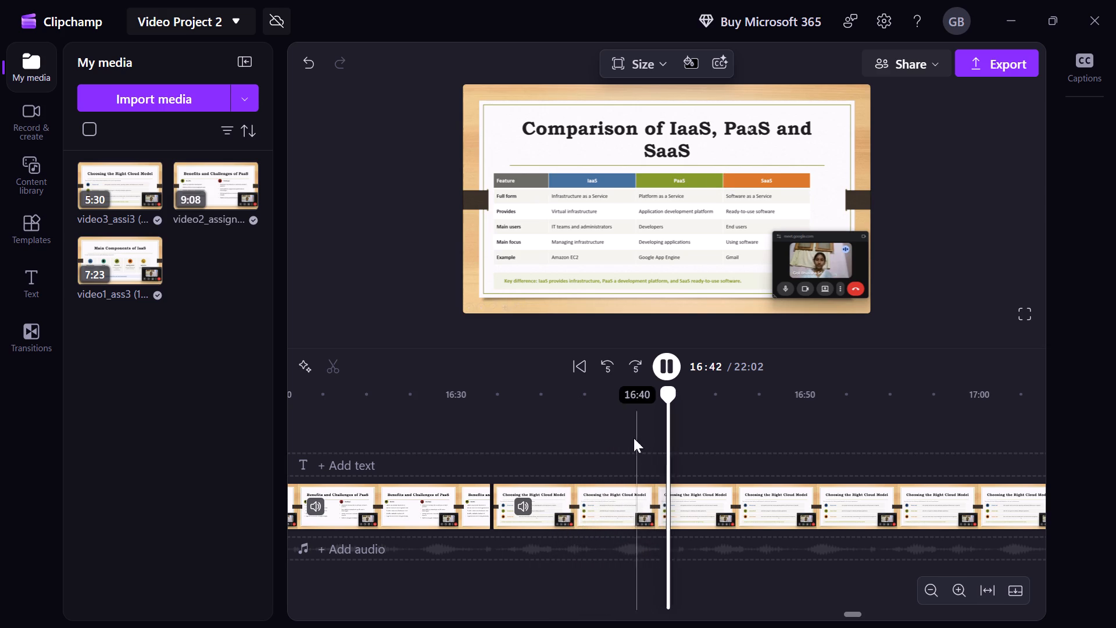
Play the last few seconds of the third clip through to the end of the timeline.
scroll(843, 434, left, 8)
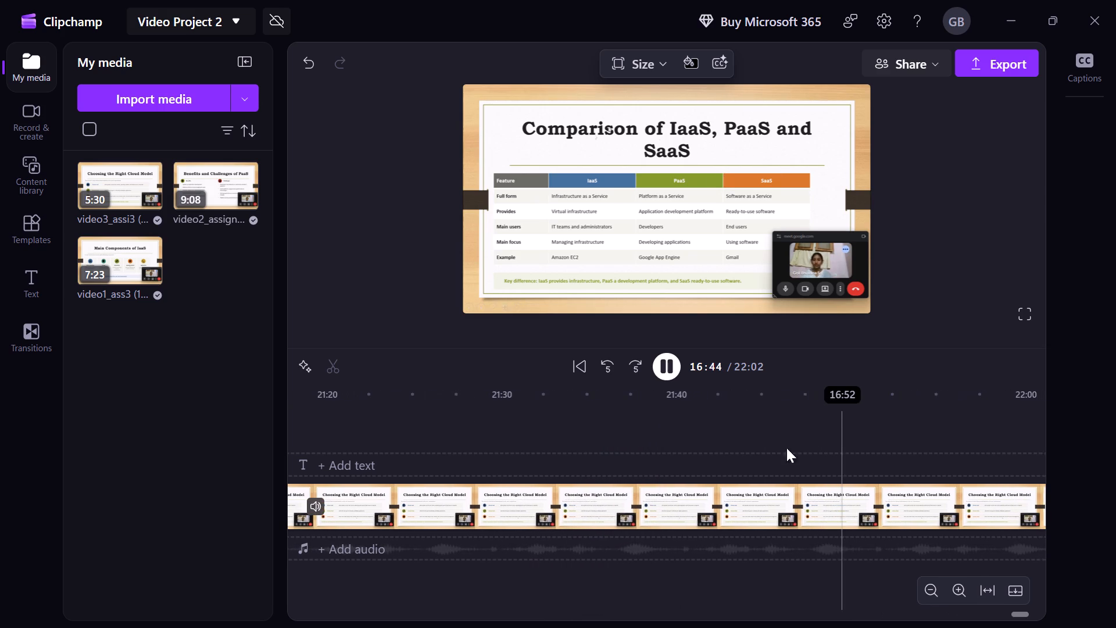
scroll(914, 449, left, 6)
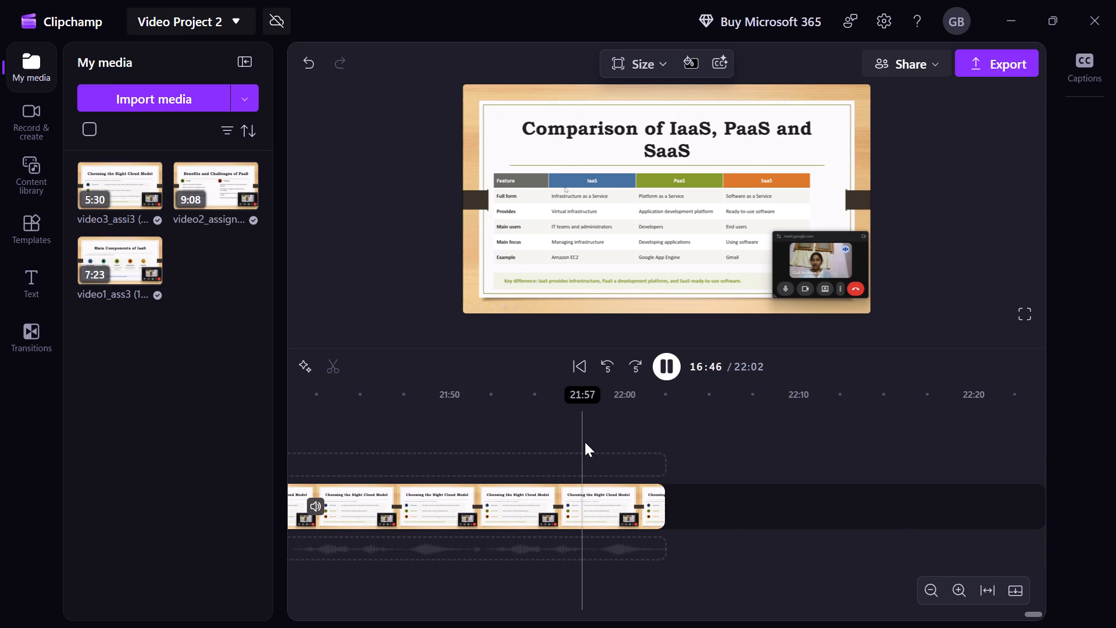
click(588, 443)
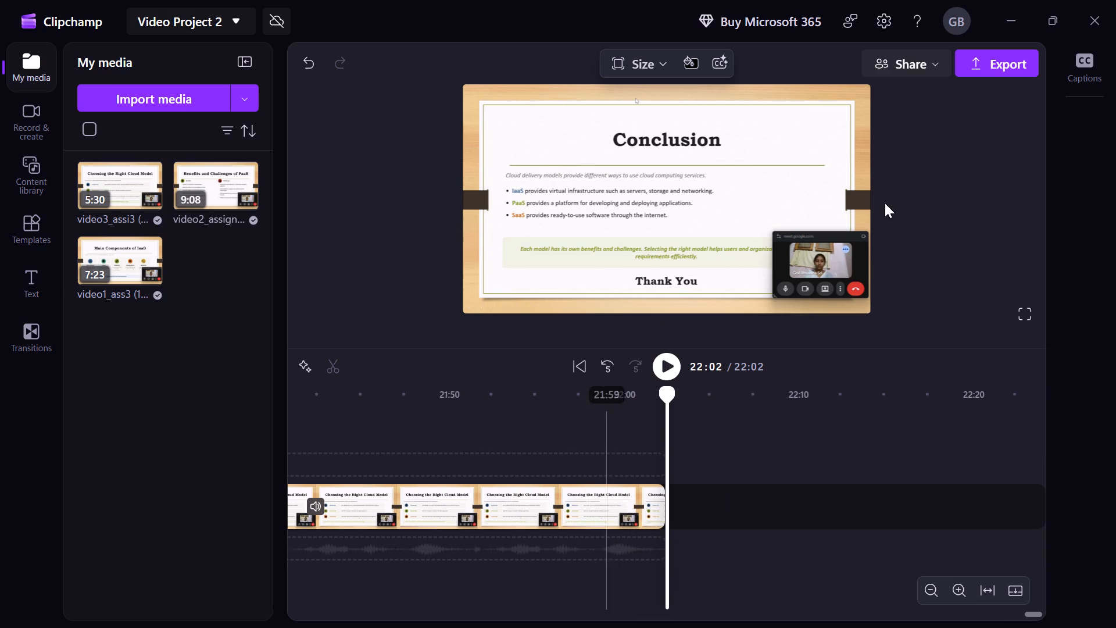
Export the joined video at 1080p with the file name Video Project 3.
click(999, 69)
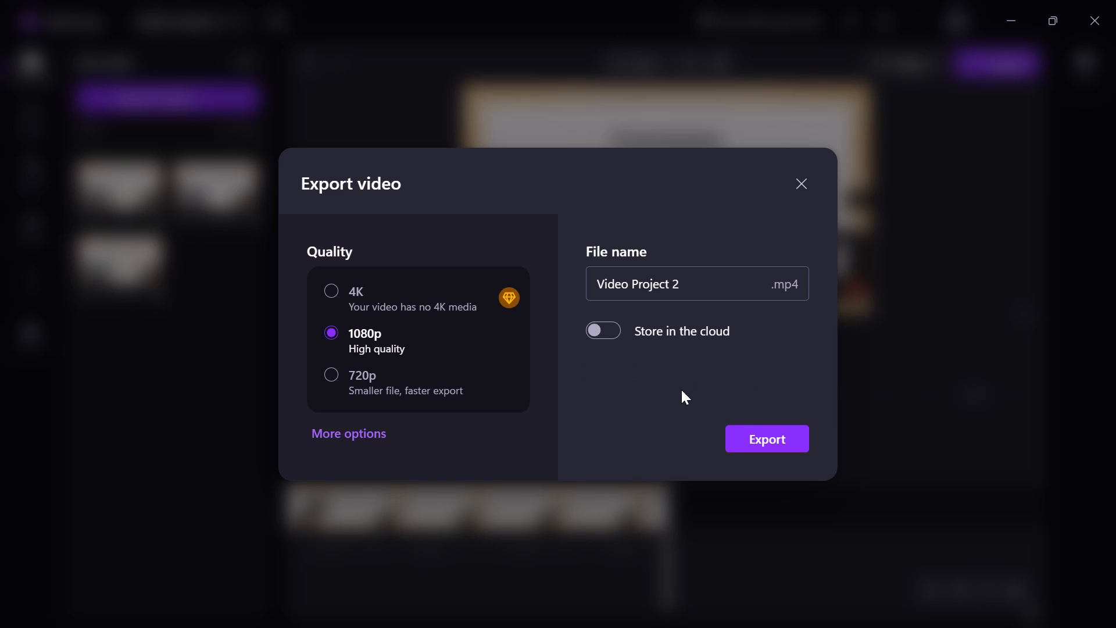
click(735, 284)
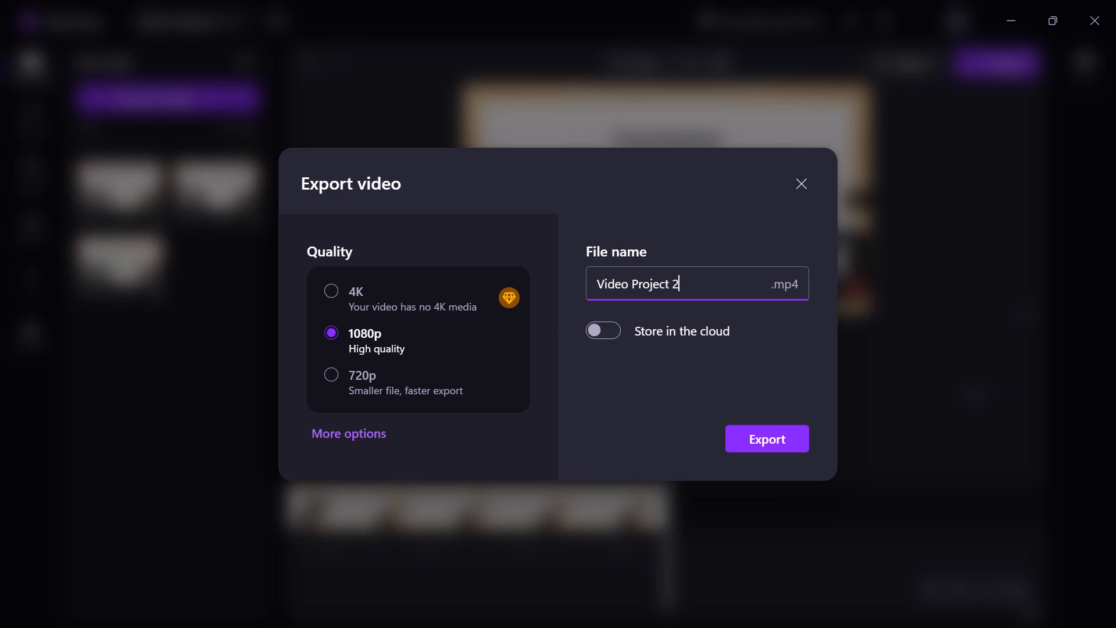
key(BackSpace)
key(3)
click(751, 436)
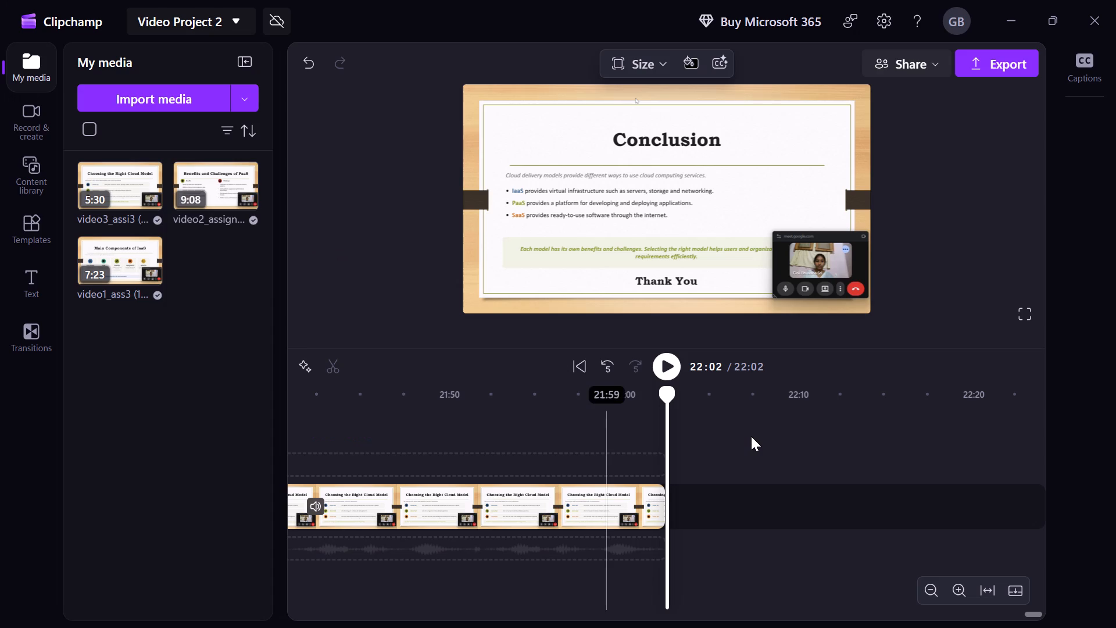
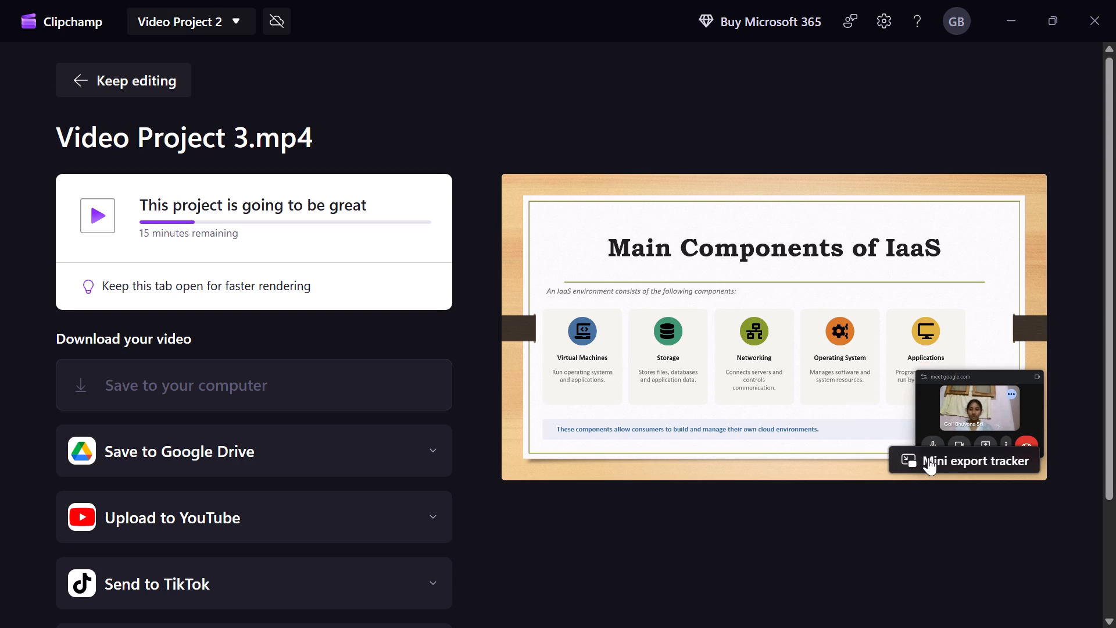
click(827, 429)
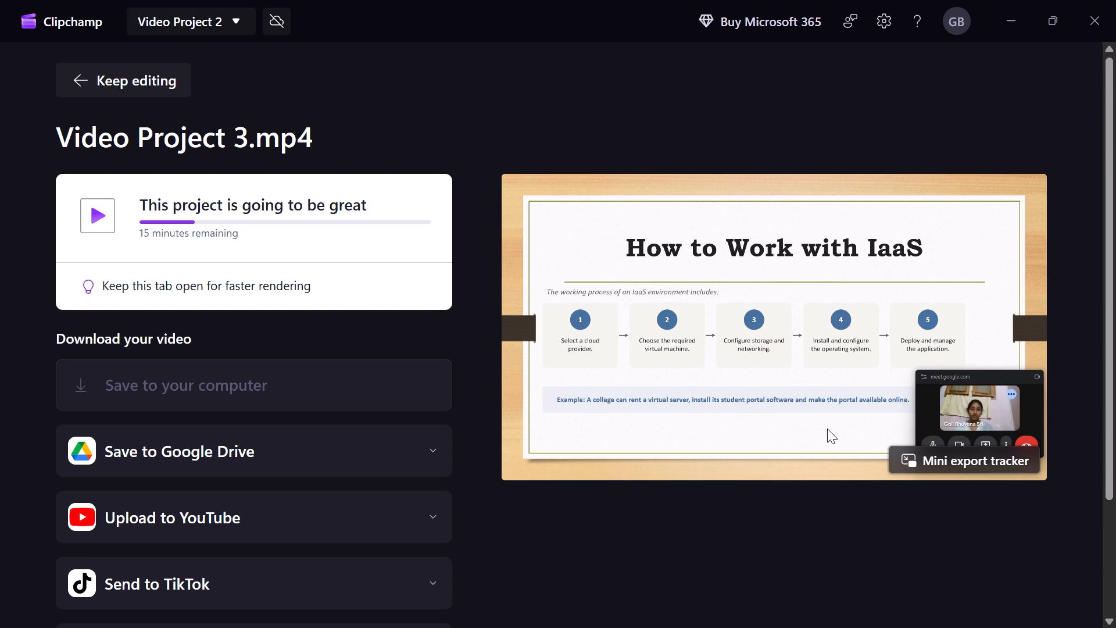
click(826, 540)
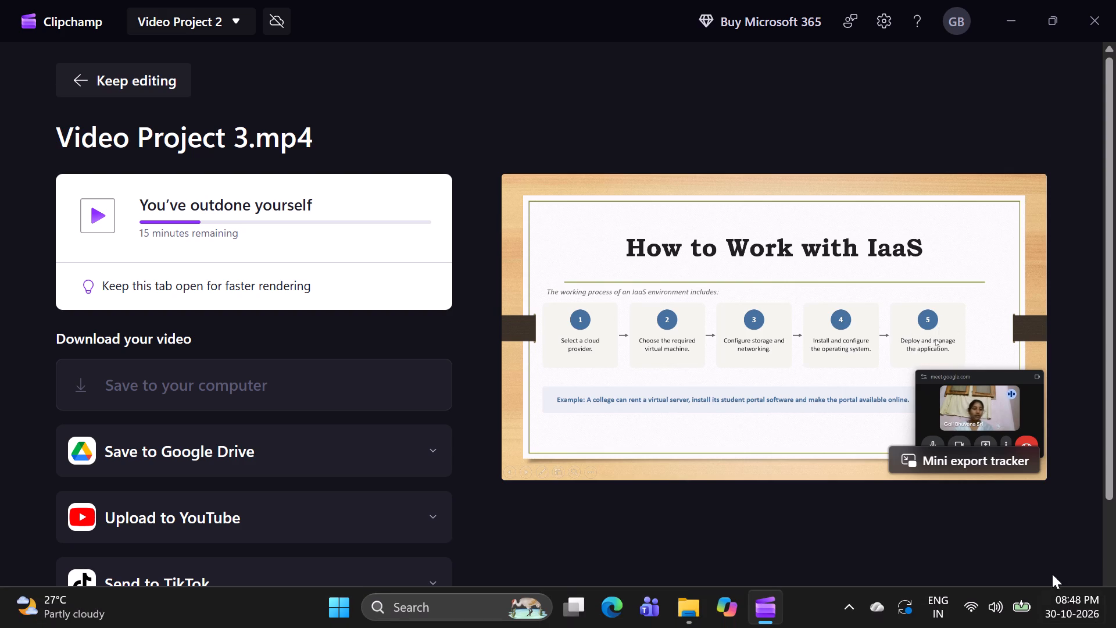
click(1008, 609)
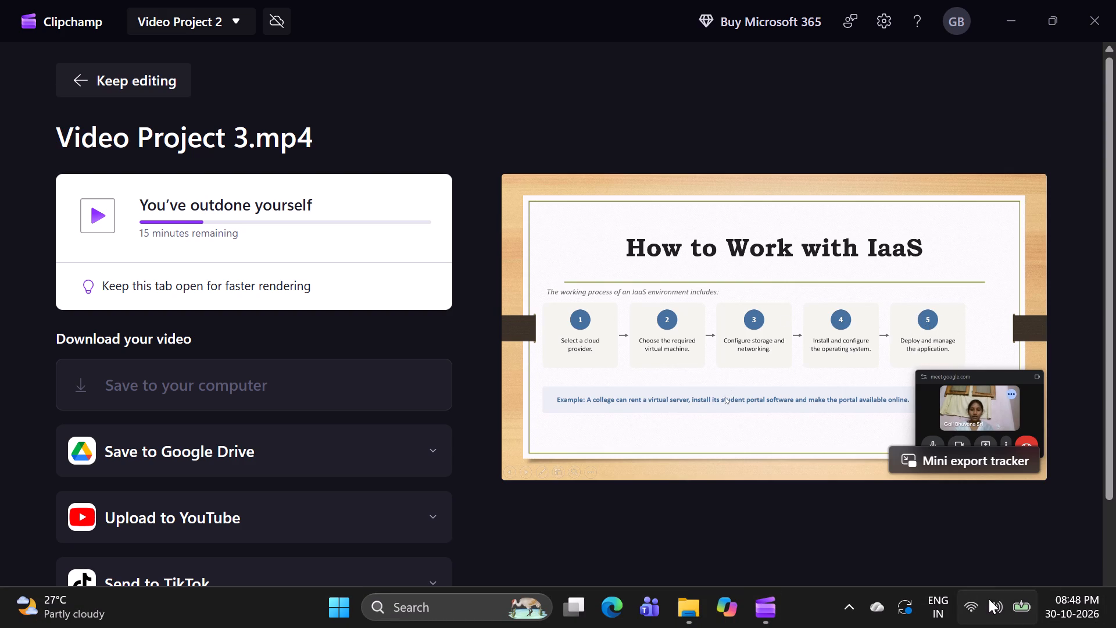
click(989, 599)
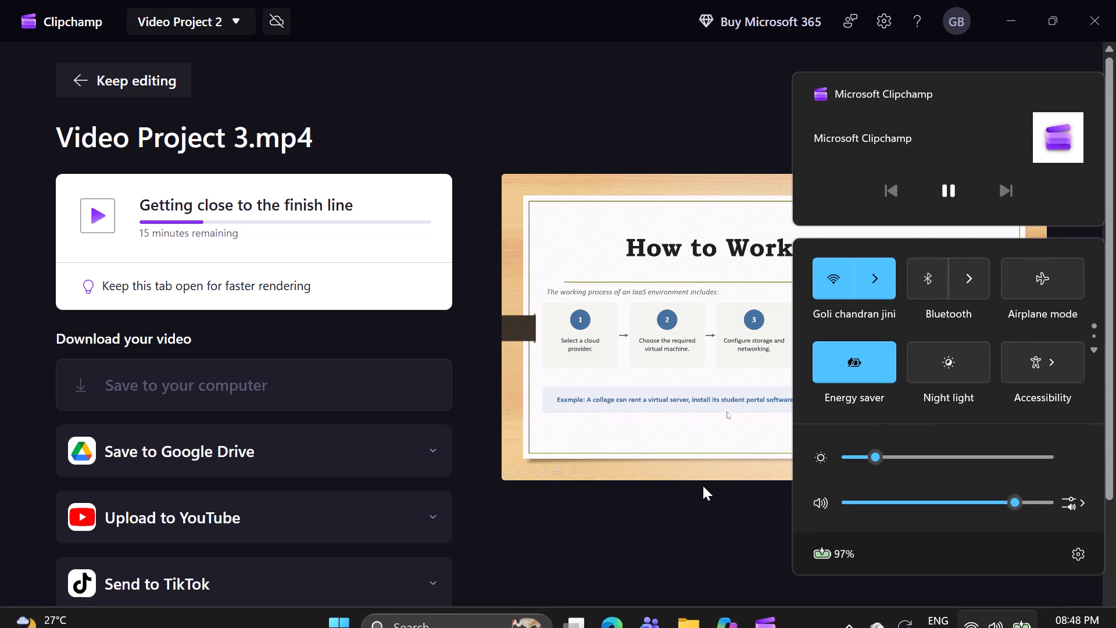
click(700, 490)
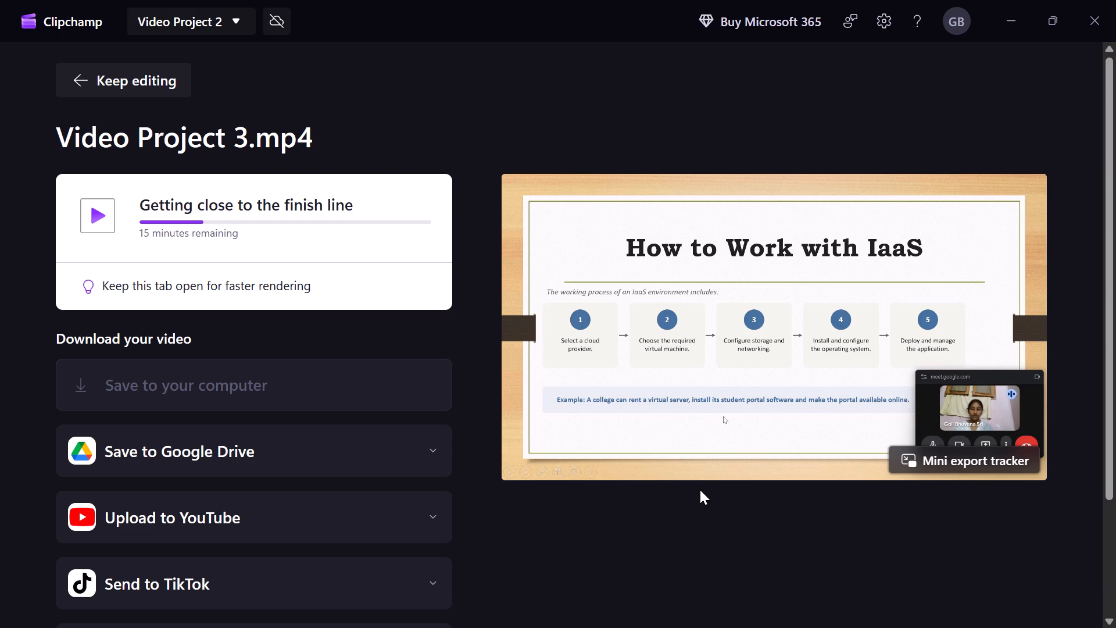